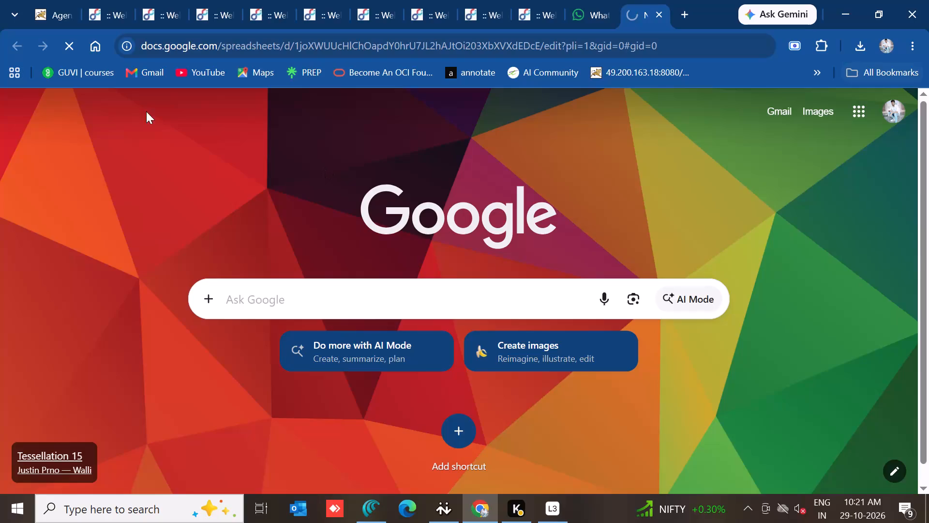
Open the List Complaint page in the first portal tab and Transaction Report For Care in the second.
click(102, 4)
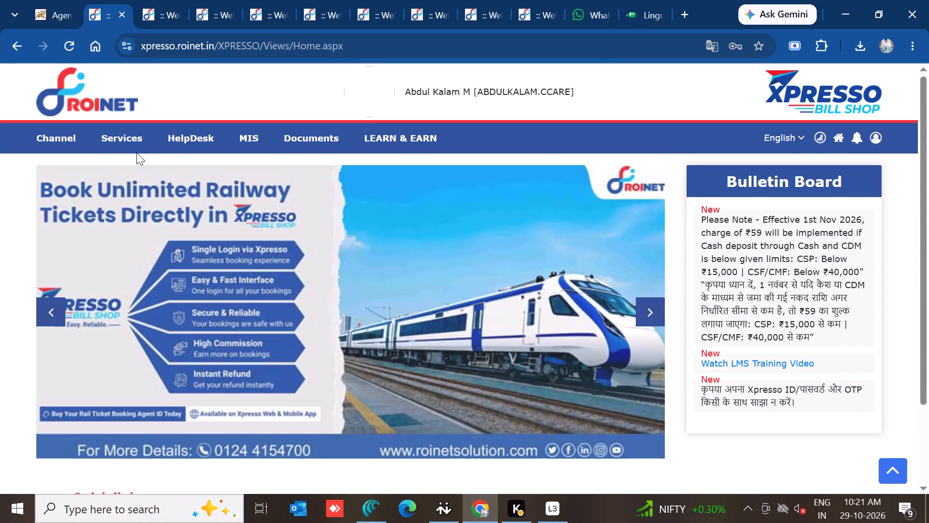
click(195, 191)
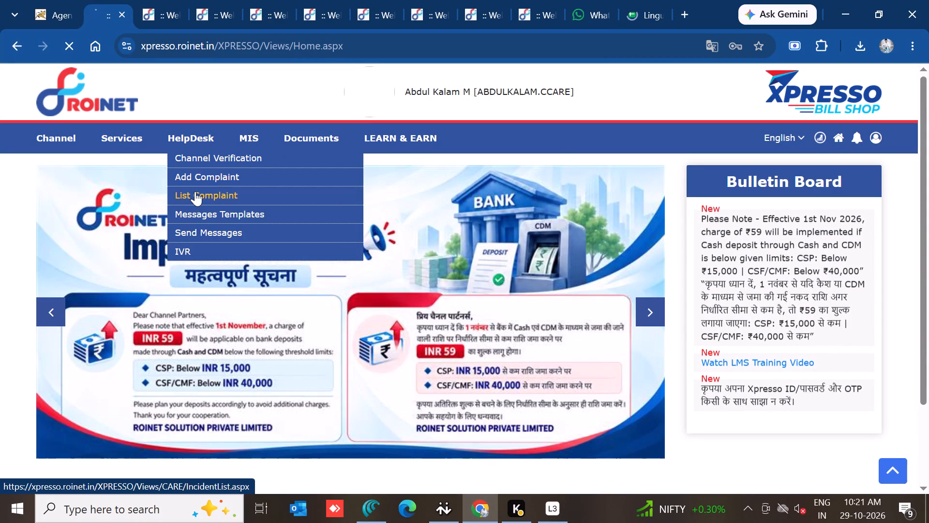
click(150, 24)
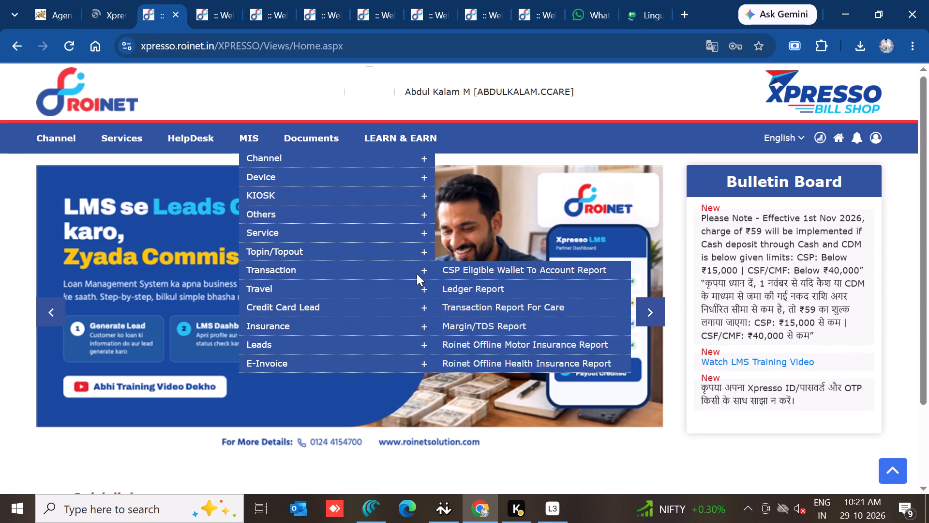
click(463, 304)
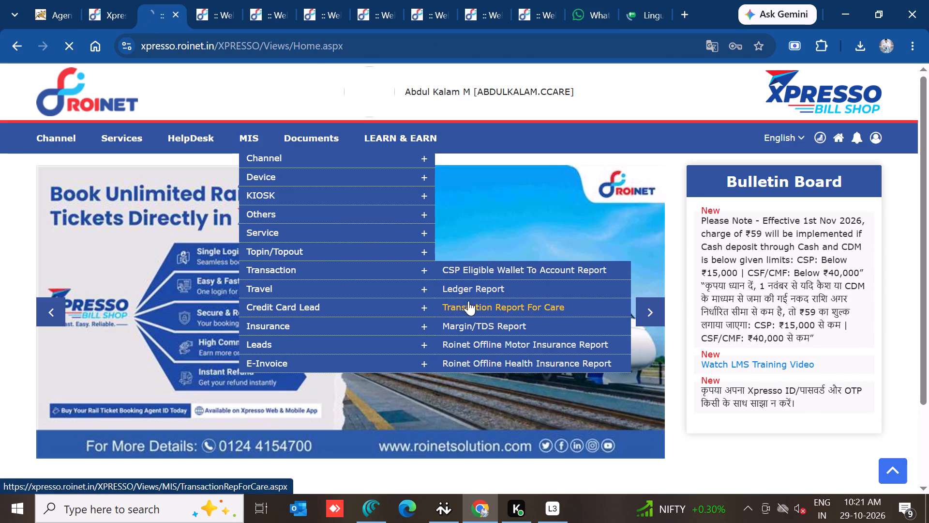
Open an MIS report in the fourth portal tab and the Channel List Report in the fifth.
click(276, 0)
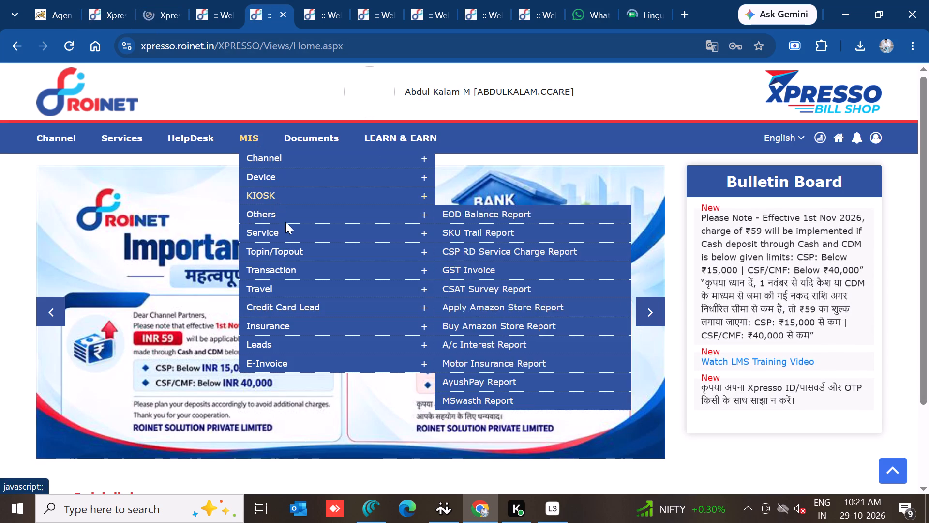
click(461, 236)
click(314, 0)
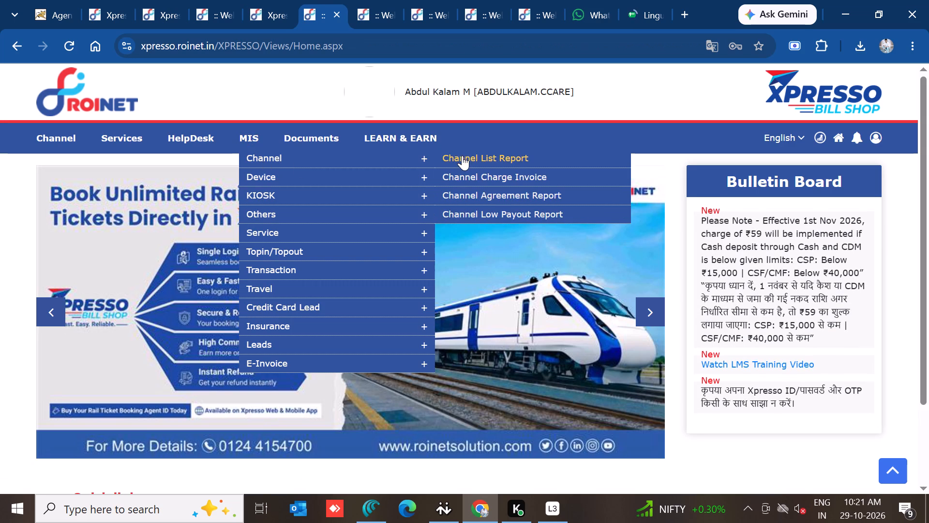
click(462, 155)
Open Micro ATM Request in the sixth portal tab and AEPS Withdrawal Request Report in the seventh.
click(360, 0)
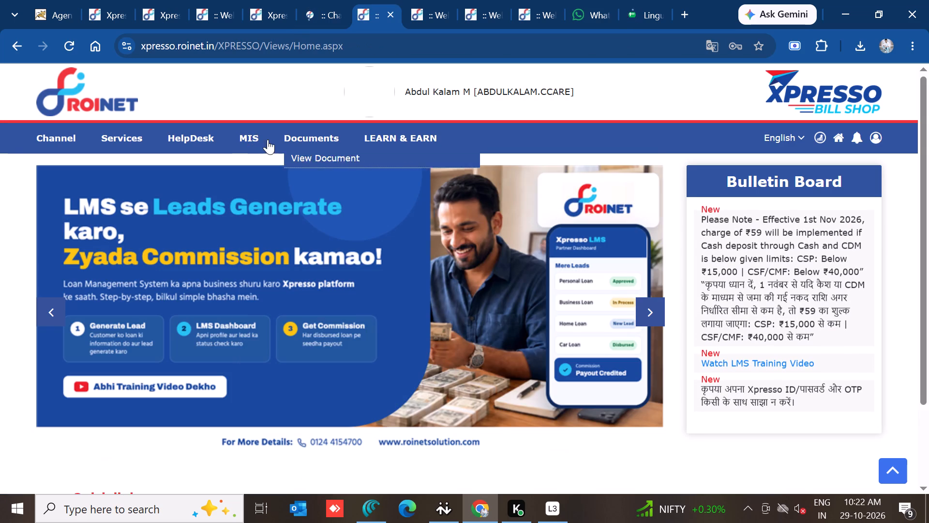
click(457, 176)
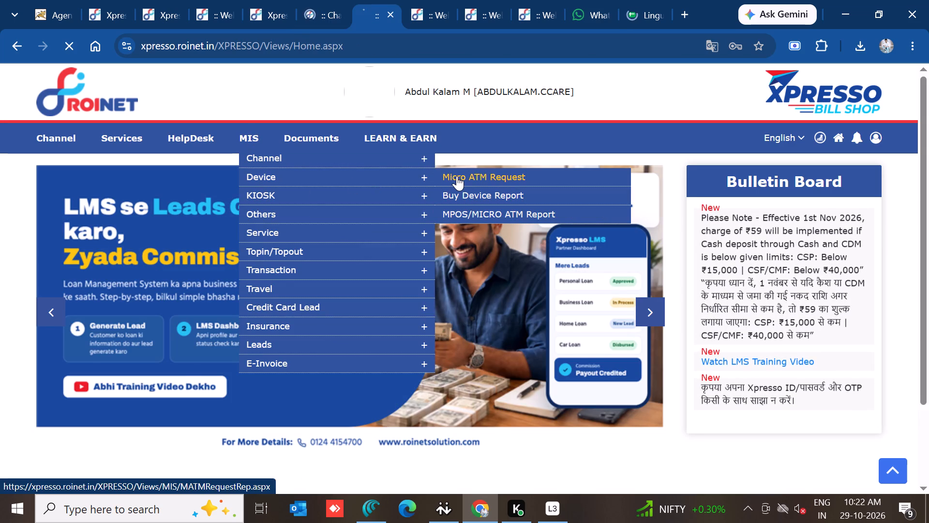
click(418, 0)
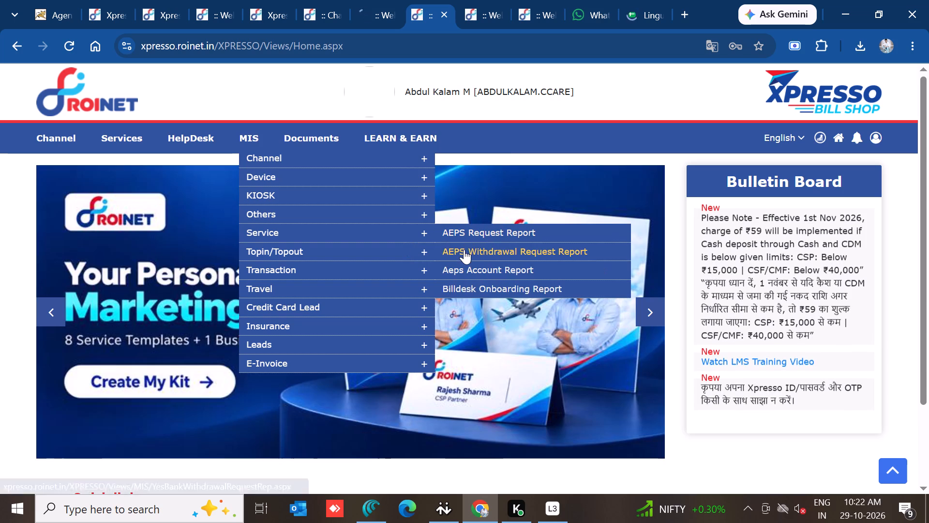
click(464, 249)
Open the Ledger Report in the eighth portal tab and the Add Complaint page in the ninth.
click(477, 0)
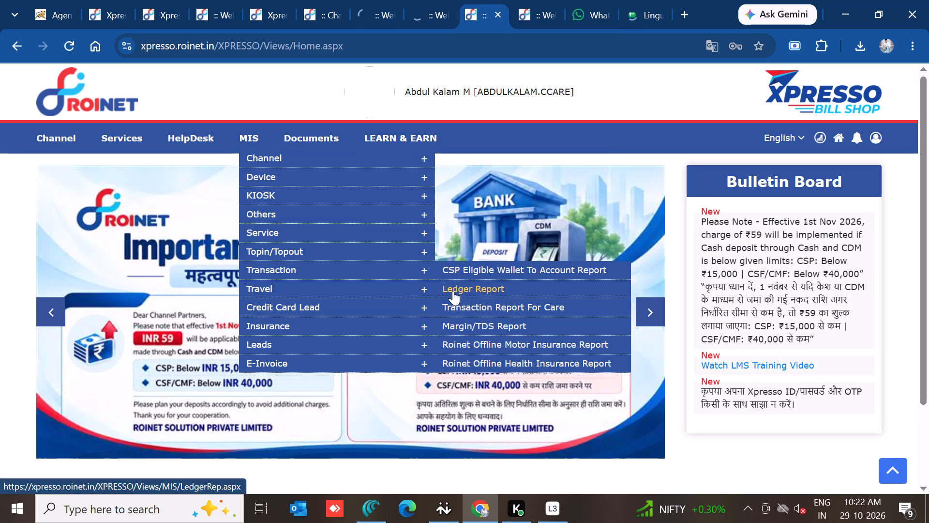
click(453, 291)
click(539, 14)
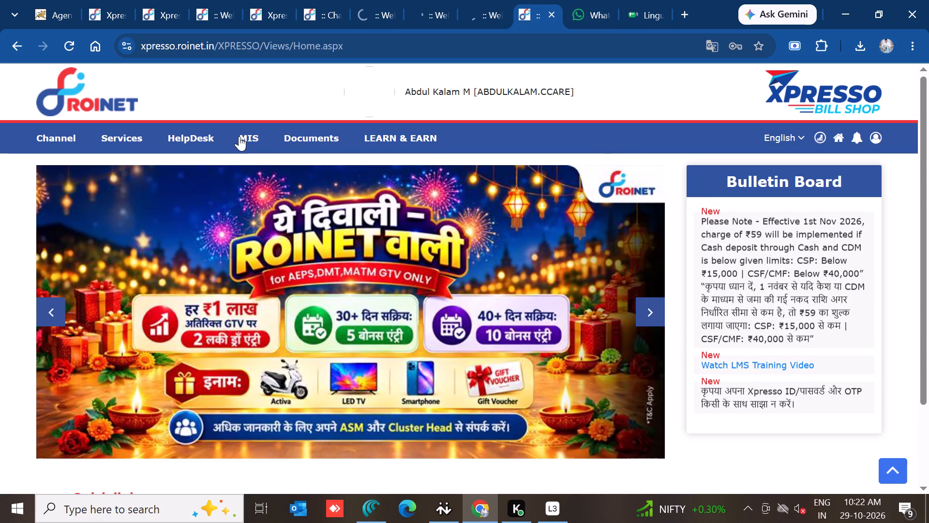
click(204, 172)
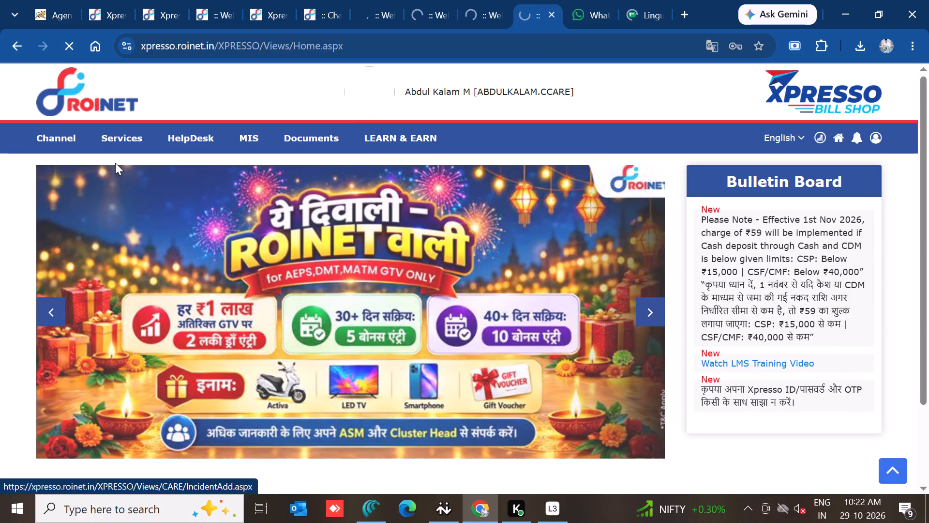
List the complaints of type Assigned To Me with Lodge From Date 02/09/2026.
click(58, 13)
click(105, 0)
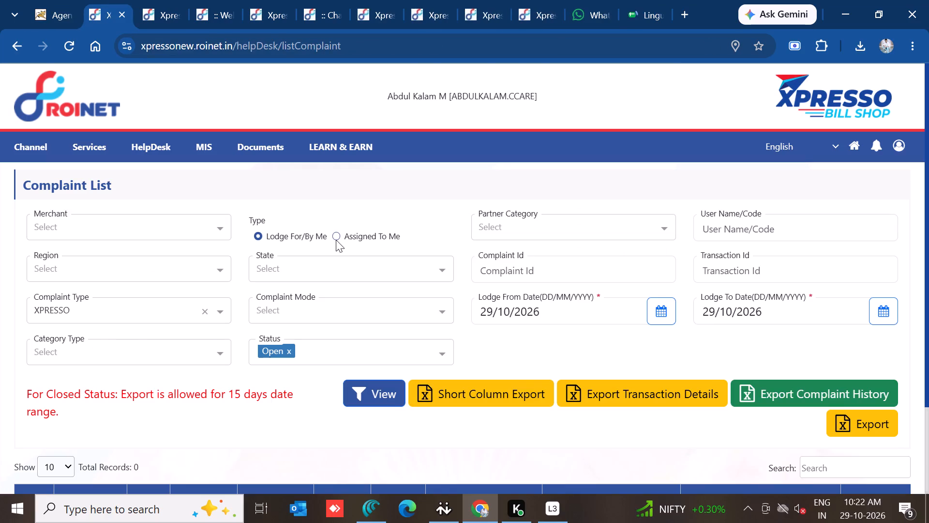
click(336, 240)
click(658, 314)
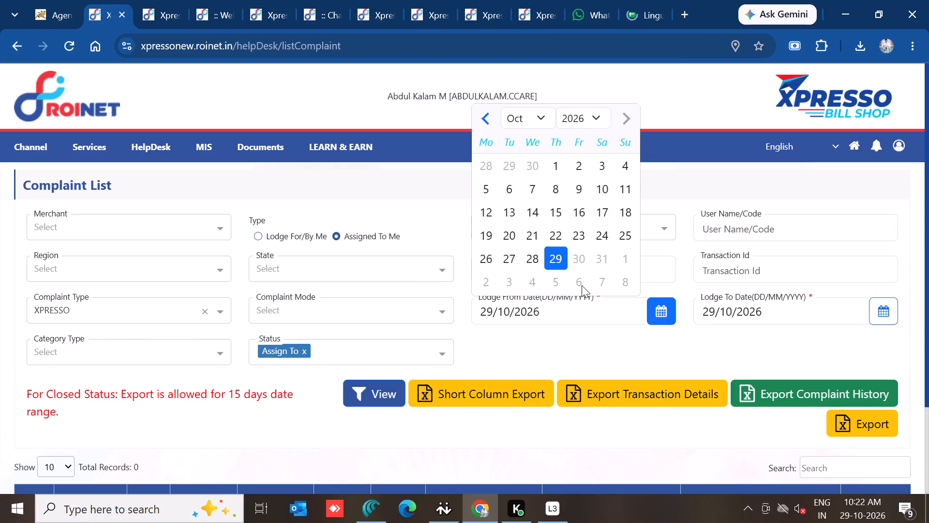
click(490, 116)
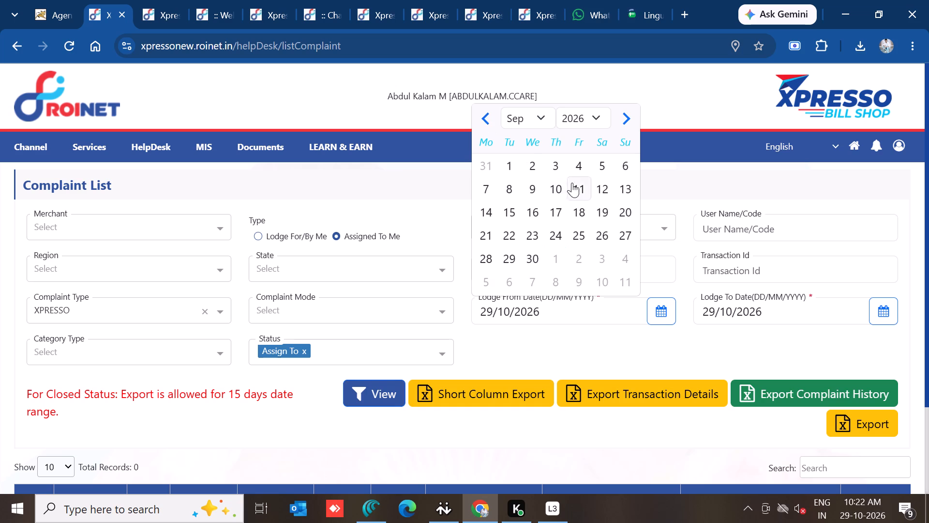
click(534, 169)
click(384, 401)
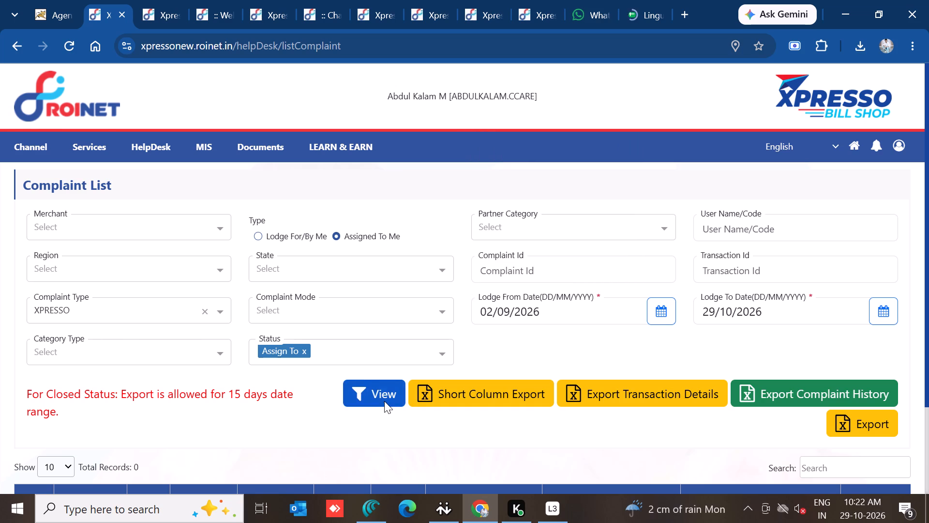
scroll(494, 338, down, 3)
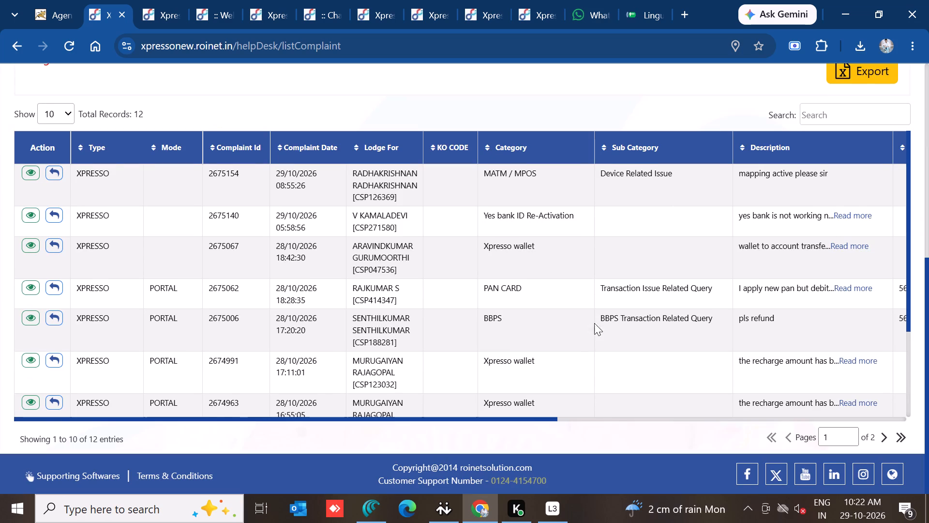
scroll(781, 376, left, 1)
scroll(781, 376, right, 1)
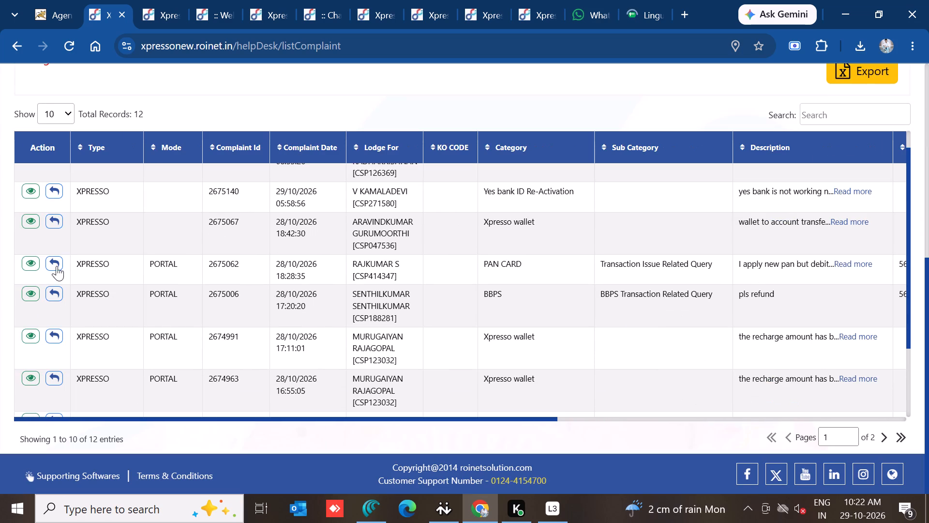
click(52, 266)
click(513, 302)
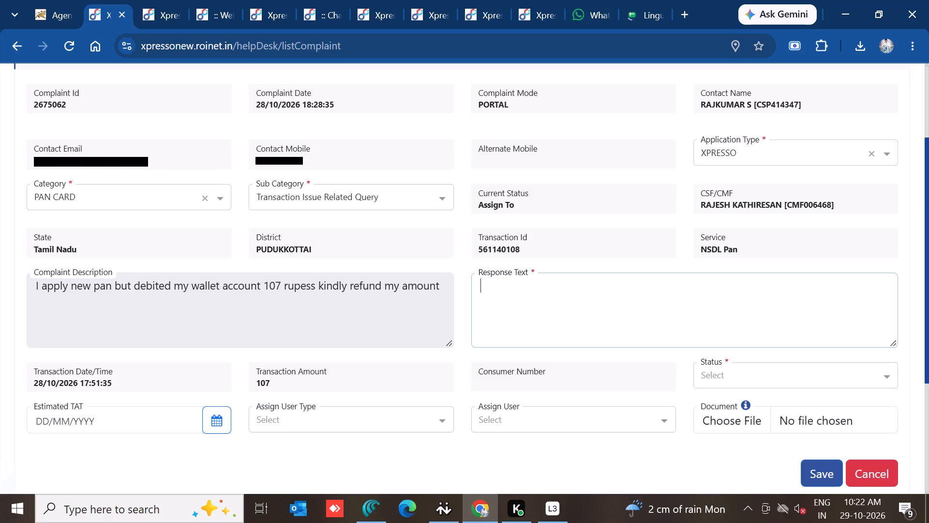
key(a)
text(mount not added)
Set the complaint's status to Assign To, assign it to the OPS user Ashok, and save the reply.
scroll(572, 294, down, 1)
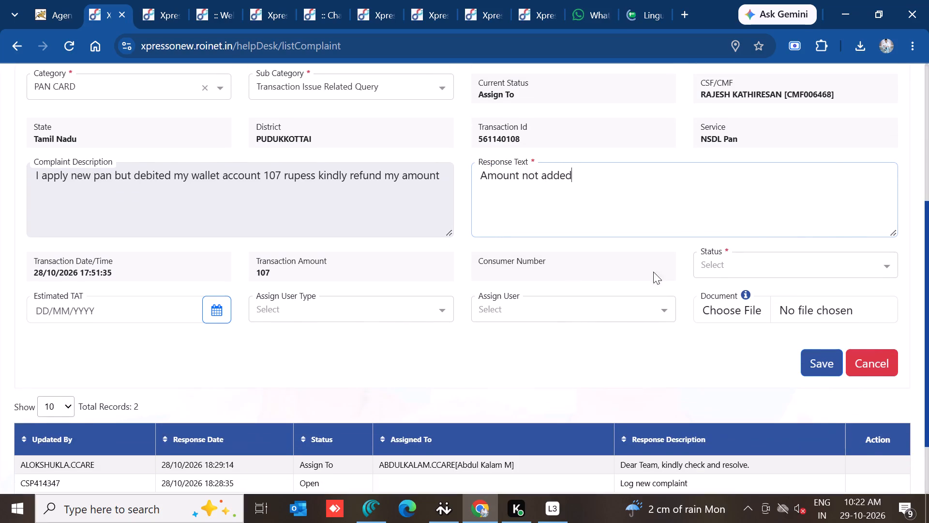
click(712, 267)
click(723, 336)
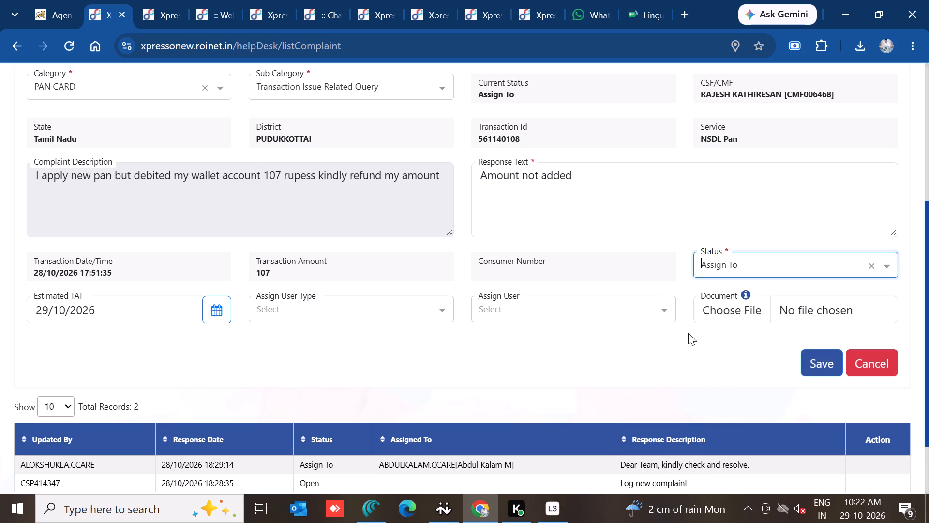
click(431, 316)
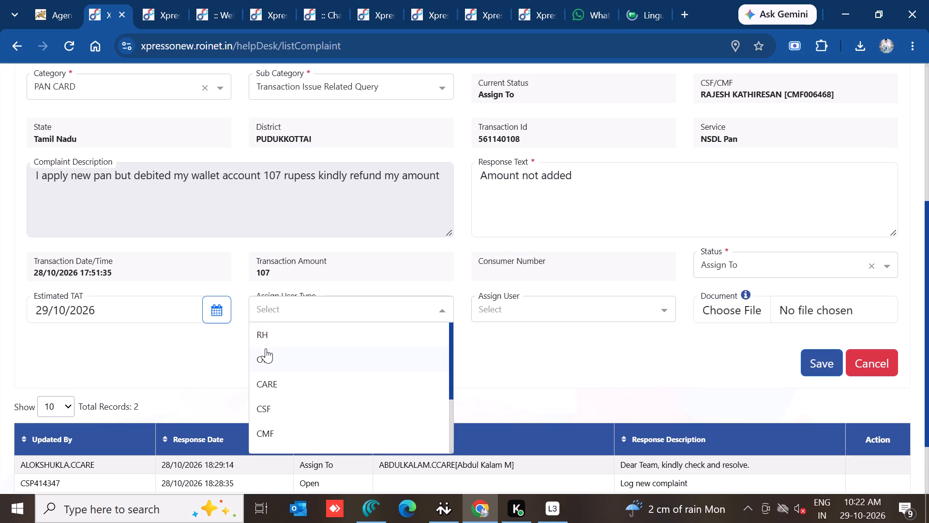
click(266, 348)
click(506, 319)
text(ashok)
click(518, 332)
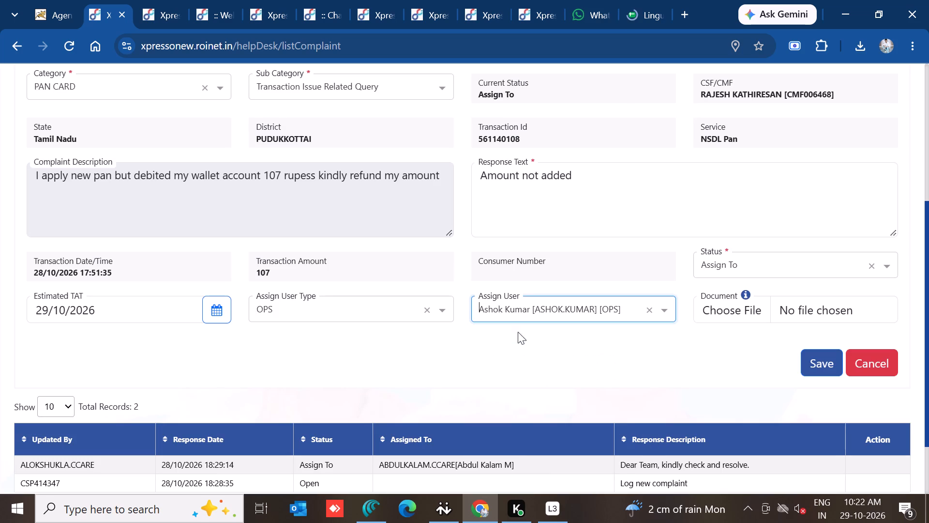
click(826, 367)
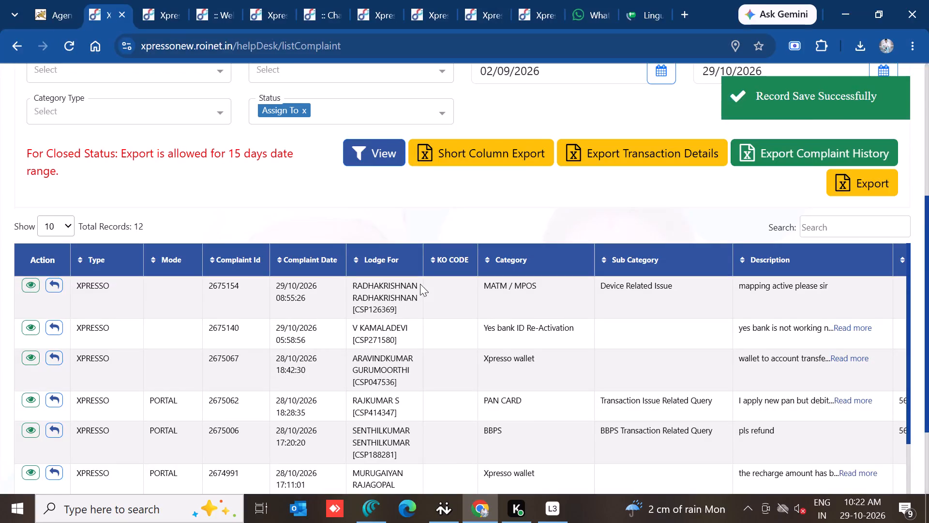
click(50, 407)
click(494, 413)
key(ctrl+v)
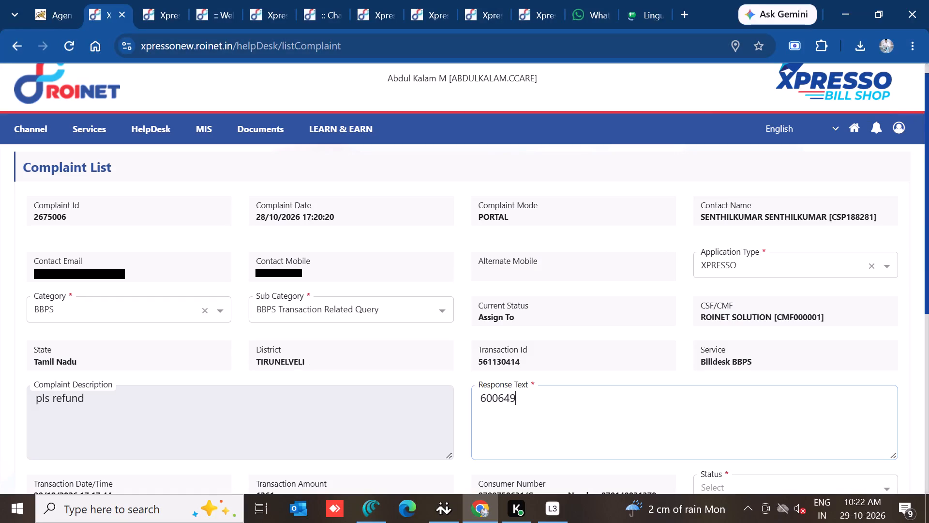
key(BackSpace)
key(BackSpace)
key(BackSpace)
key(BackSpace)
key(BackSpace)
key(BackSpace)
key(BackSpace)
key(a)
text(mount not added)
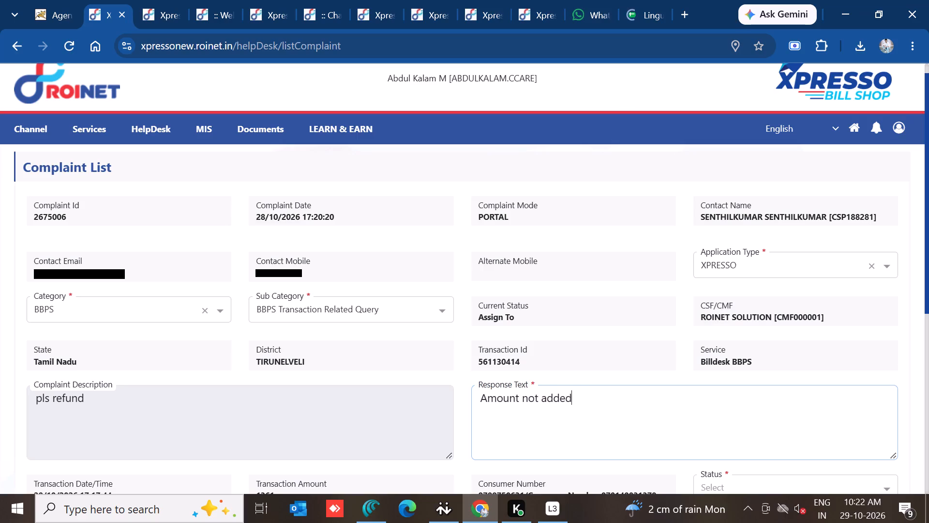
Set the BBPS complaint's status to Assign To, assign it to the OPS user Ashok, and save the reply.
scroll(571, 379, down, 2)
click(713, 193)
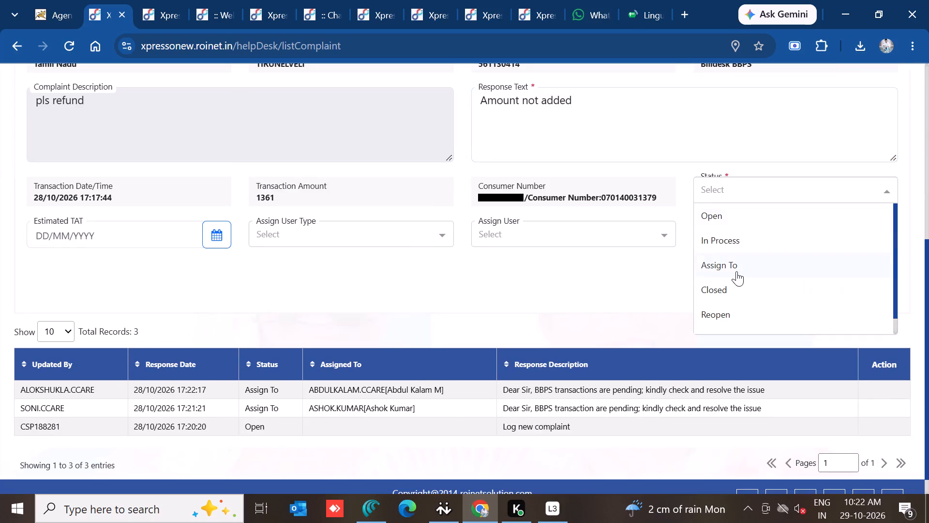
click(736, 271)
click(426, 231)
click(299, 288)
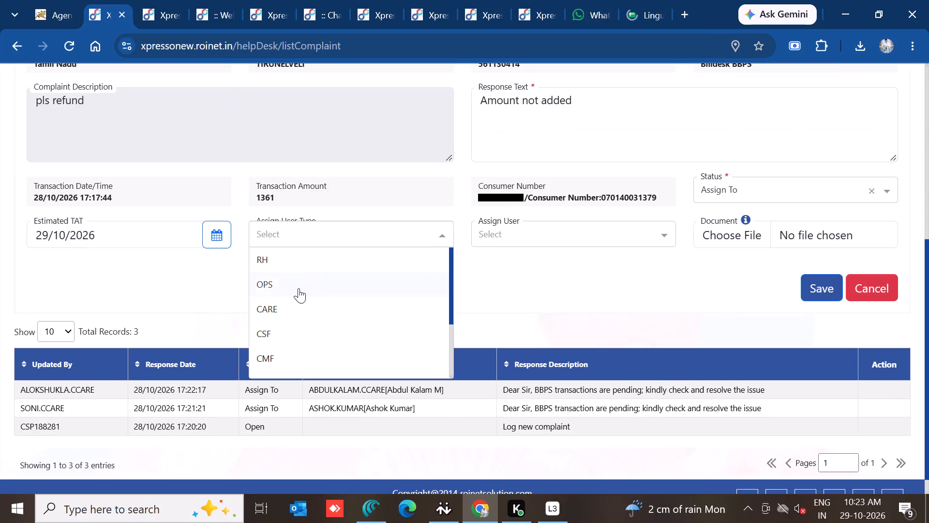
click(500, 236)
text(ashok)
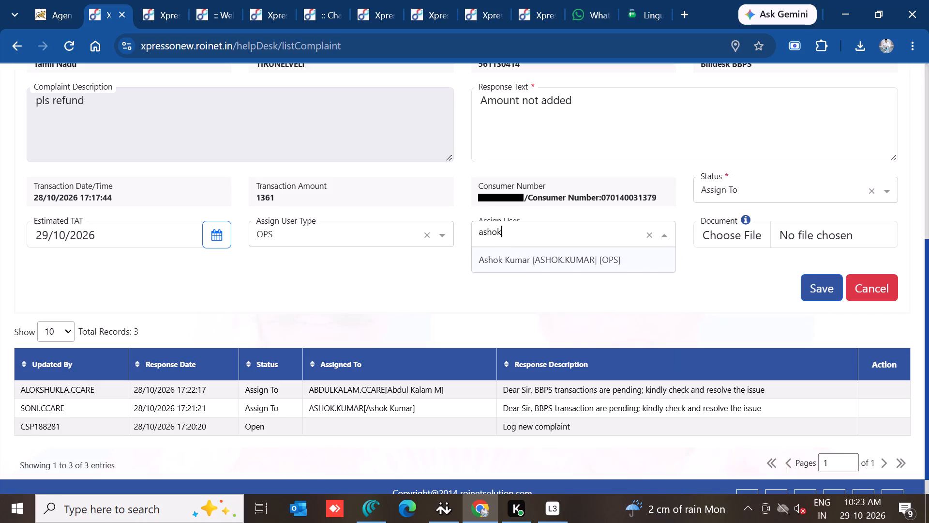
click(500, 259)
click(823, 292)
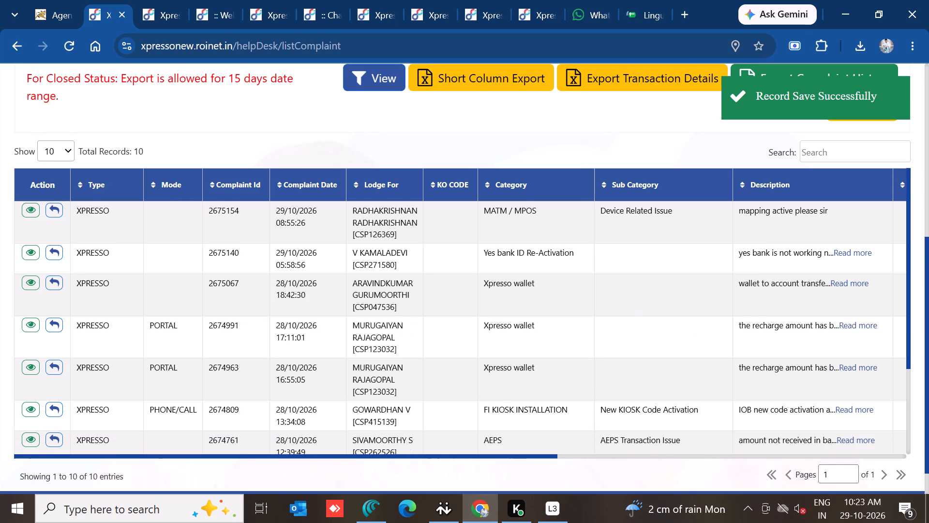
scroll(525, 330, down, 3)
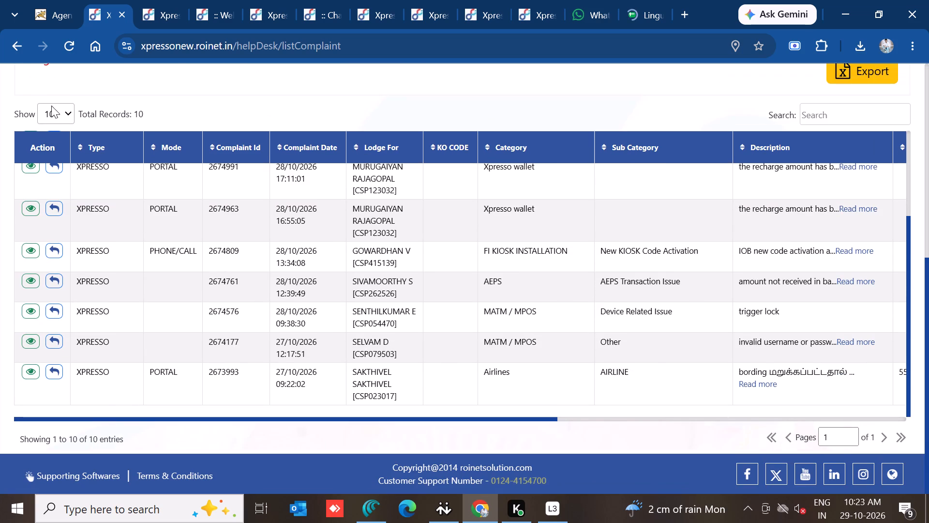
scroll(612, 284, up, 1)
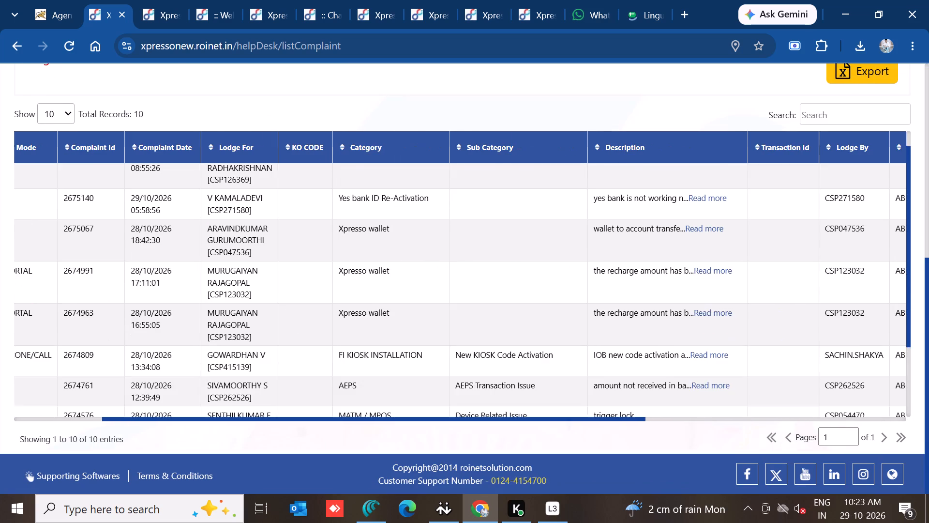
scroll(612, 284, up, 1)
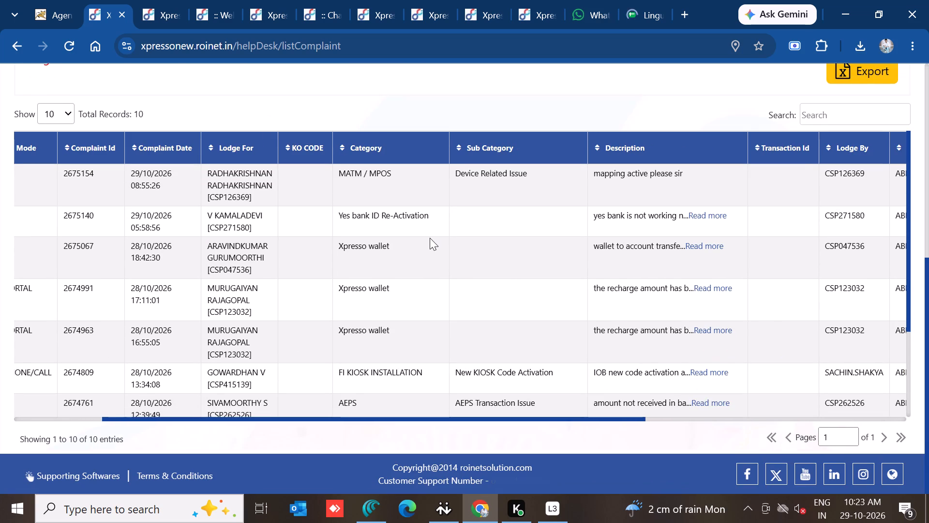
scroll(430, 238, right, 1)
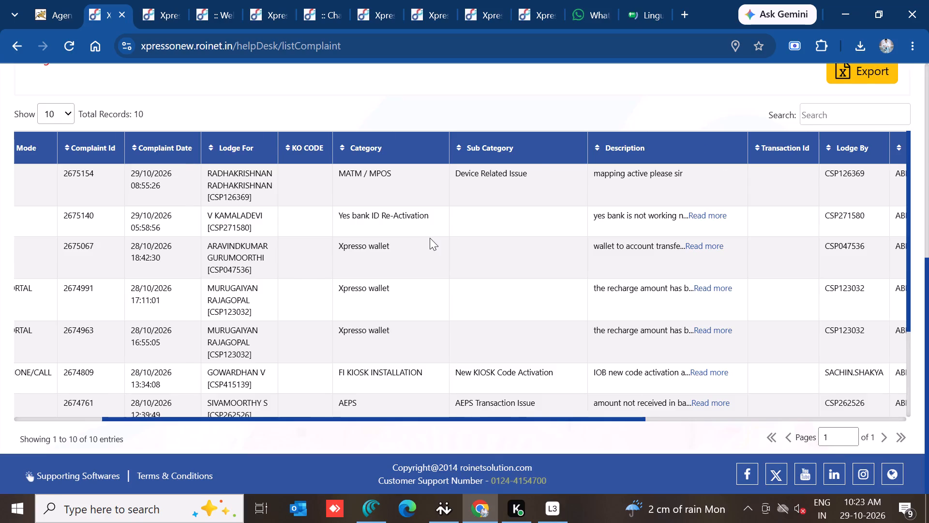
scroll(430, 238, right, 1)
scroll(138, 260, right, 1)
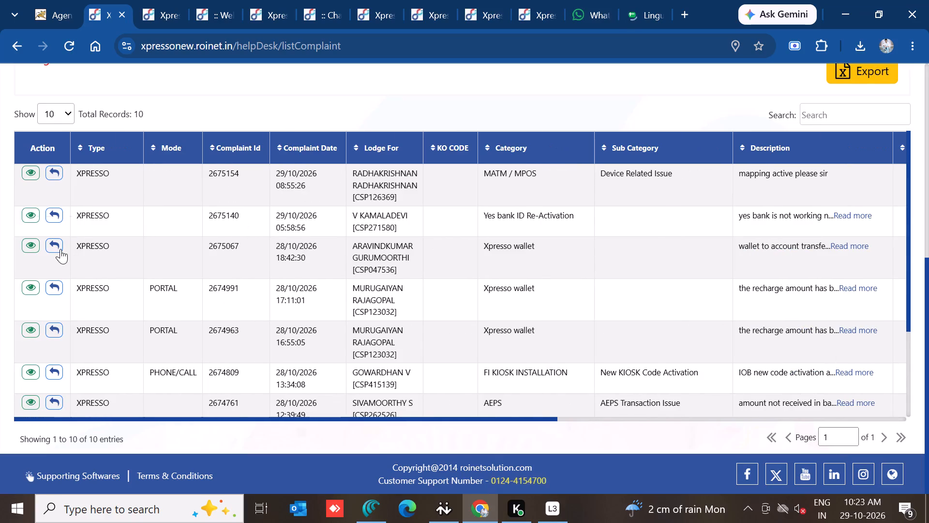
click(55, 248)
click(519, 328)
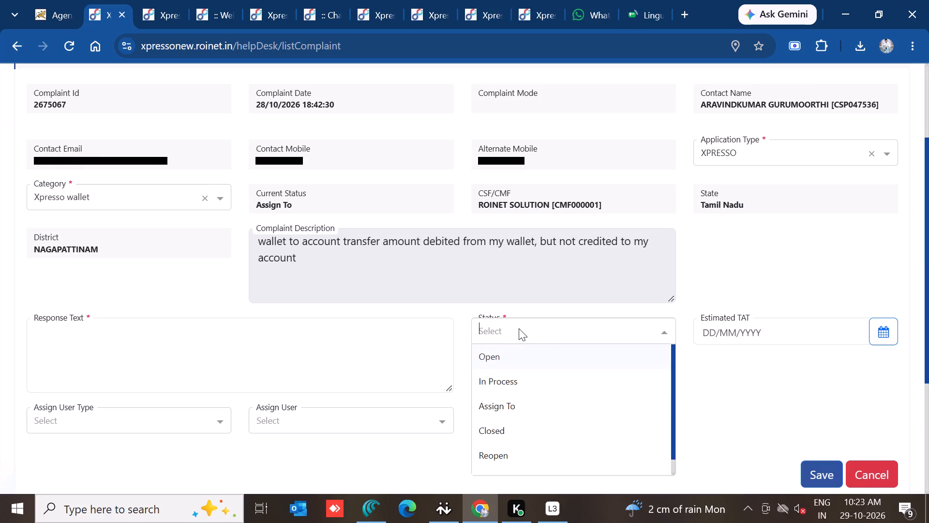
click(490, 420)
scroll(634, 378, down, 1)
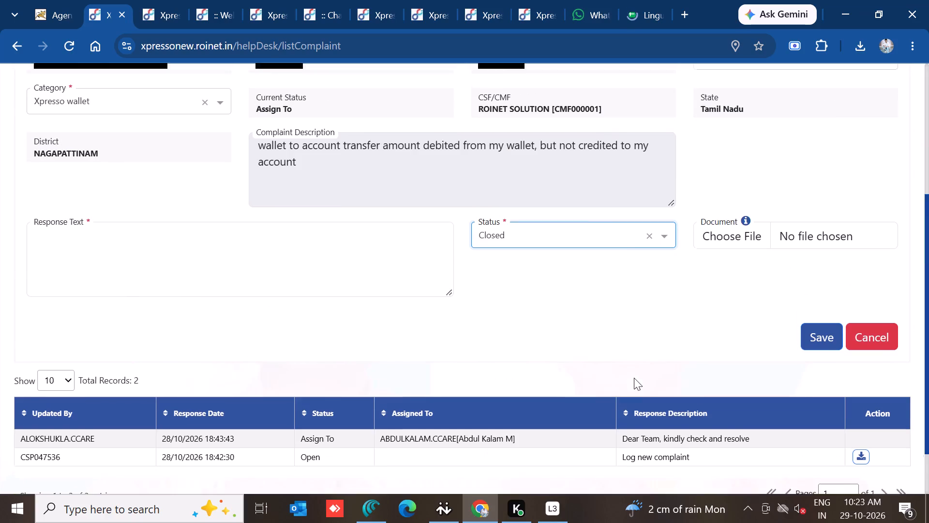
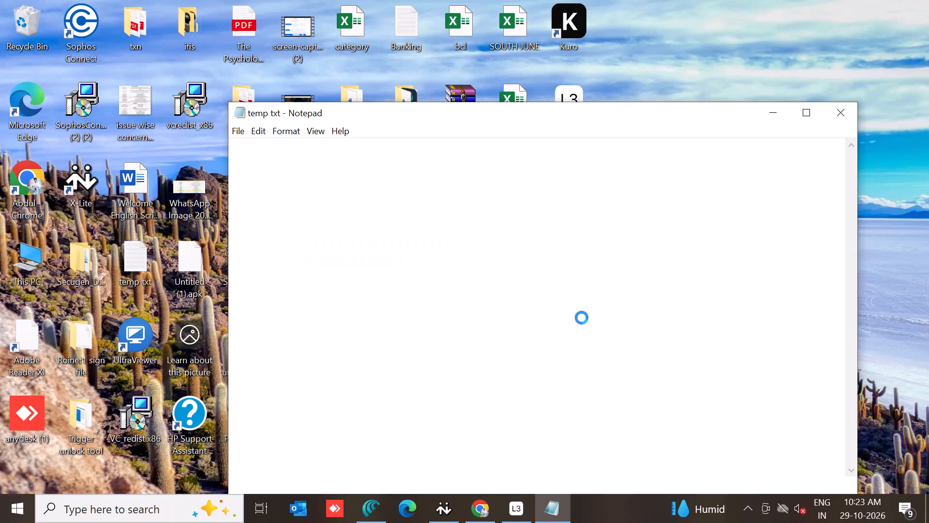
scroll(582, 269, down, 1)
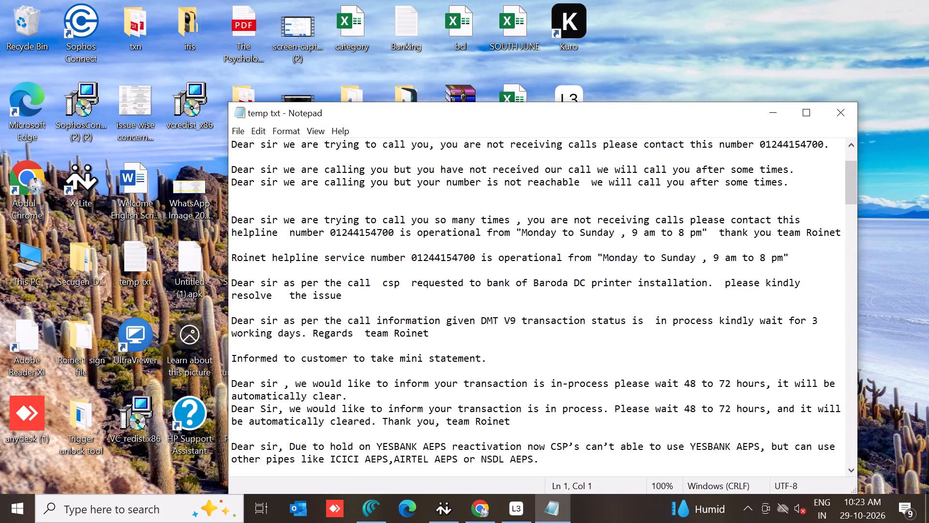
drag(228, 371, 464, 389)
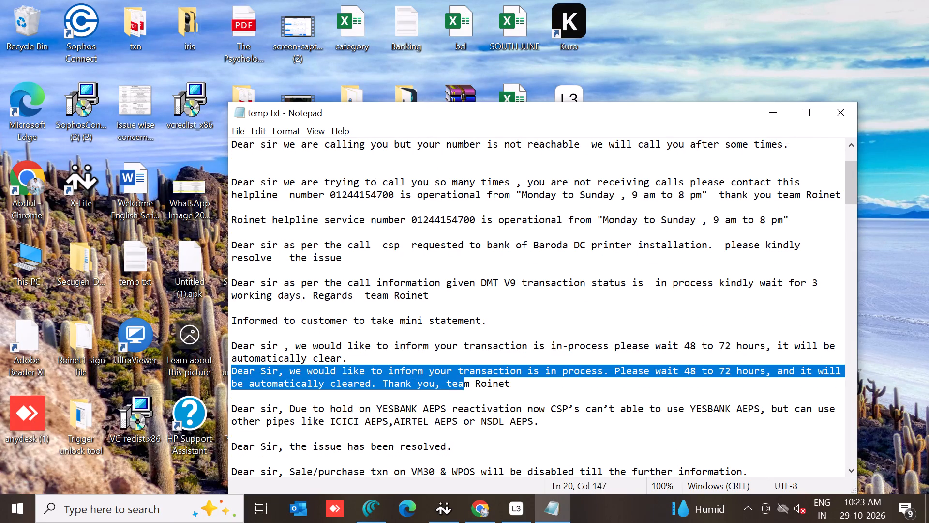
drag(464, 389, 507, 399)
key(ctrl+c)
click(482, 519)
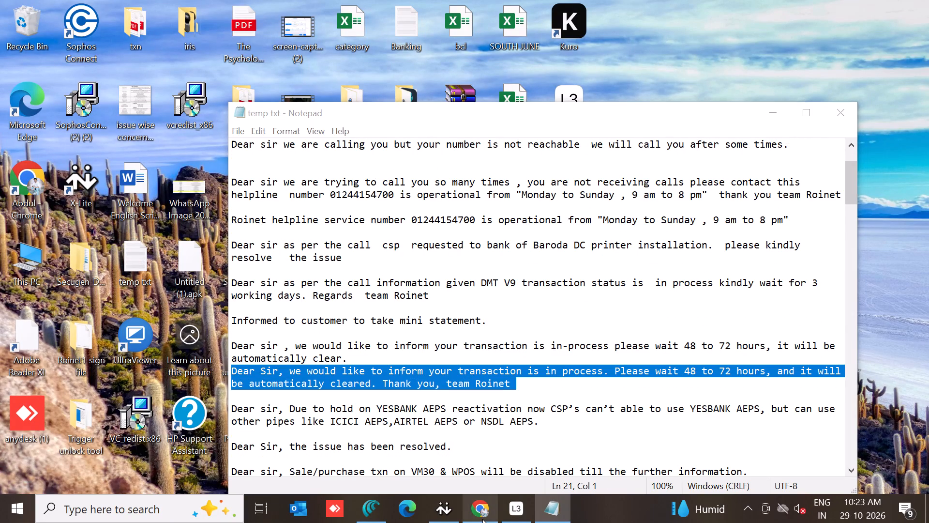
click(317, 234)
key(ctrl+v)
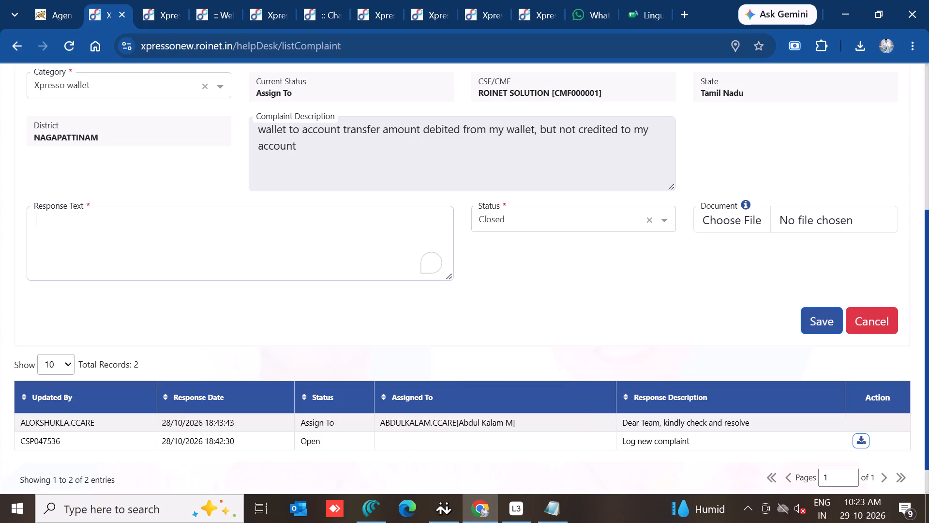
click(810, 315)
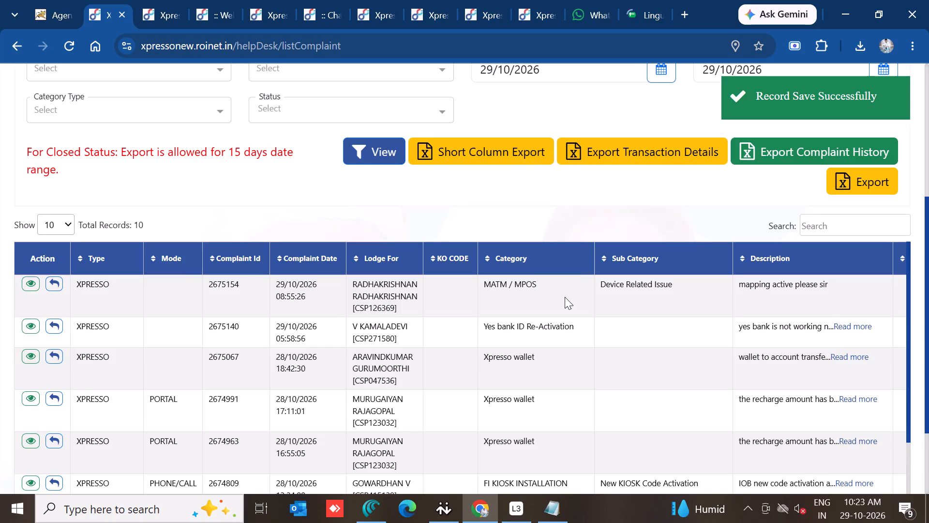
scroll(411, 201, down, 1)
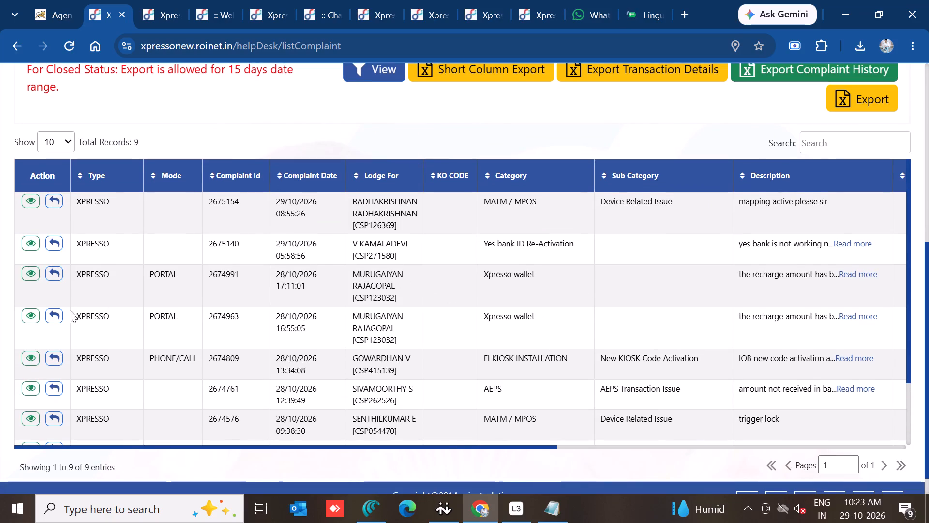
click(56, 317)
scroll(509, 277, down, 1)
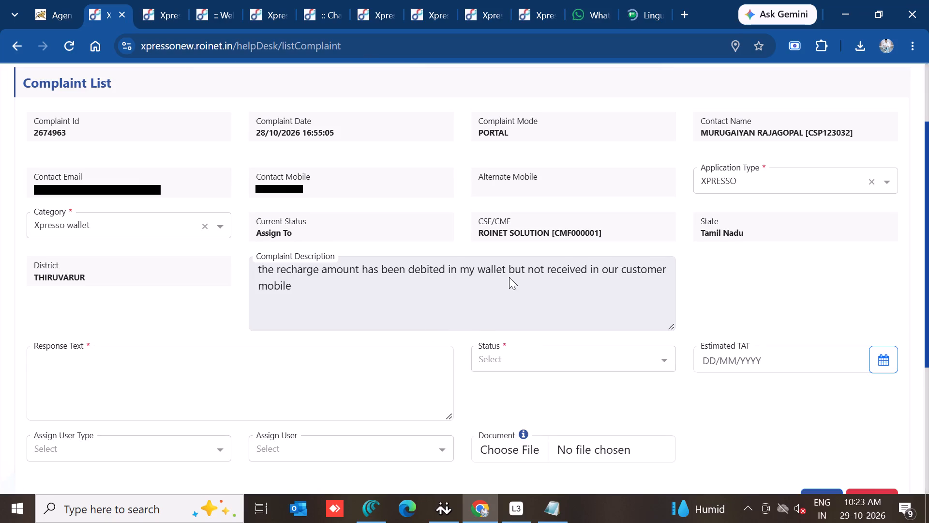
scroll(509, 277, down, 1)
click(292, 338)
key(ctrl+v)
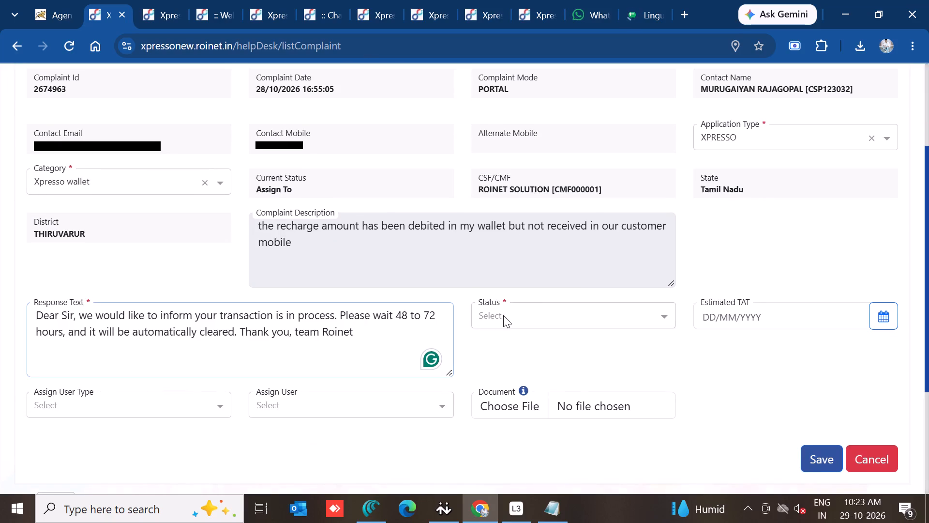
click(503, 315)
click(514, 412)
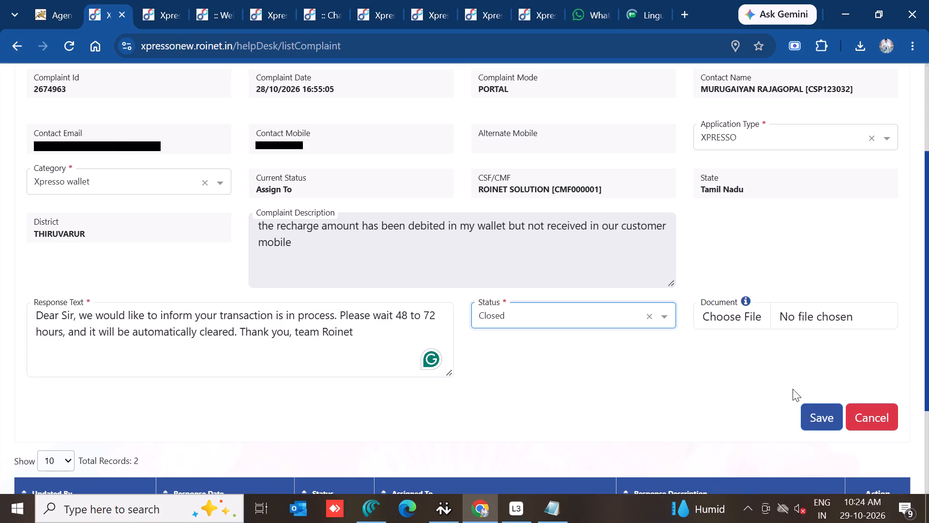
scroll(603, 374, down, 2)
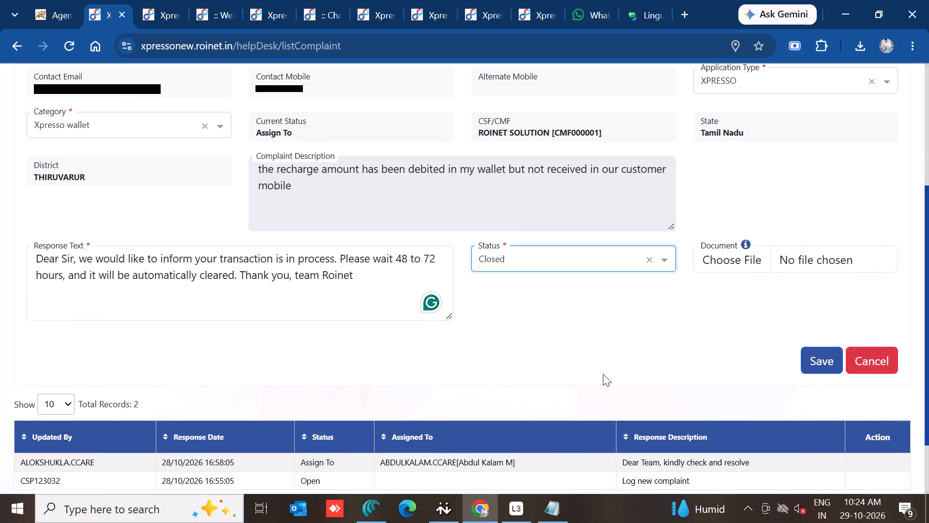
scroll(603, 374, down, 1)
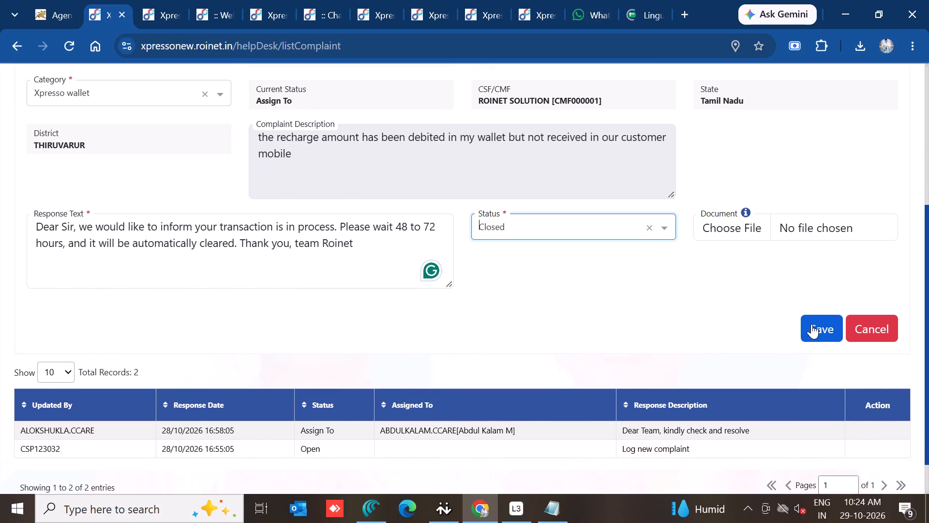
click(811, 324)
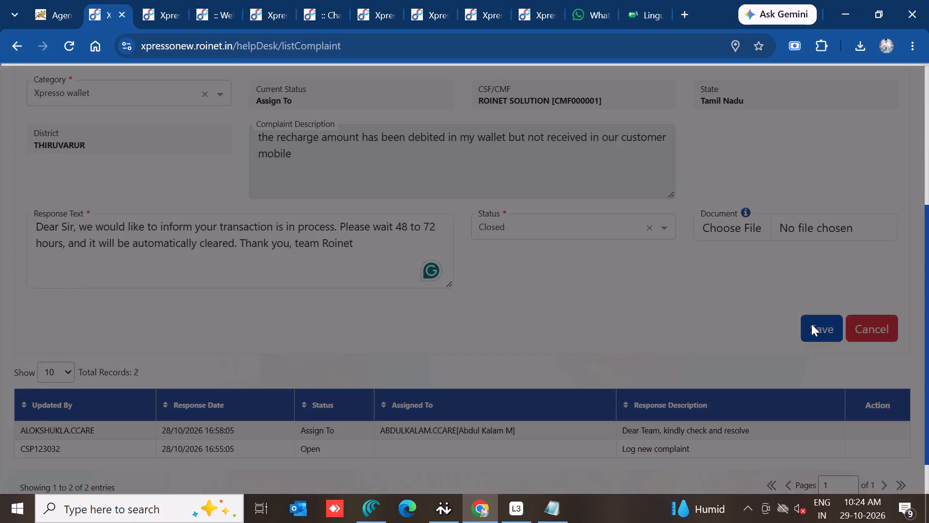
scroll(449, 310, down, 3)
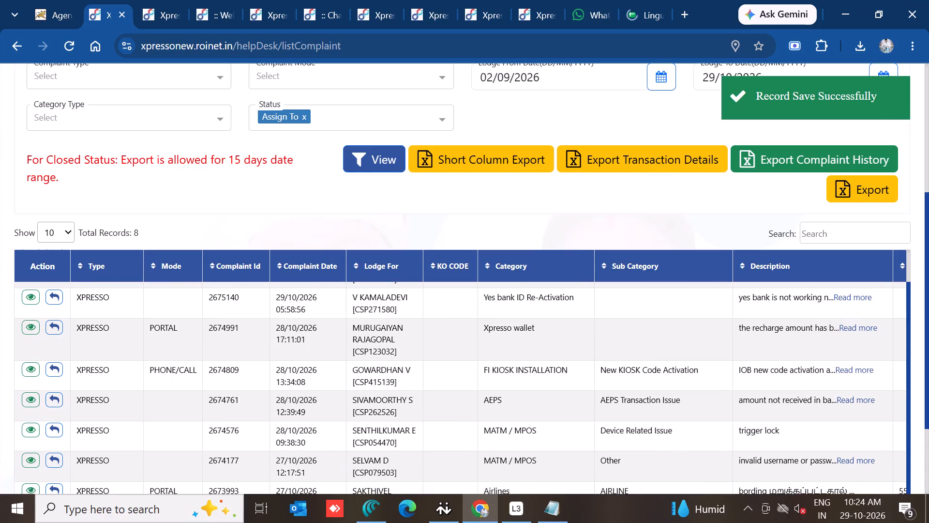
click(48, 326)
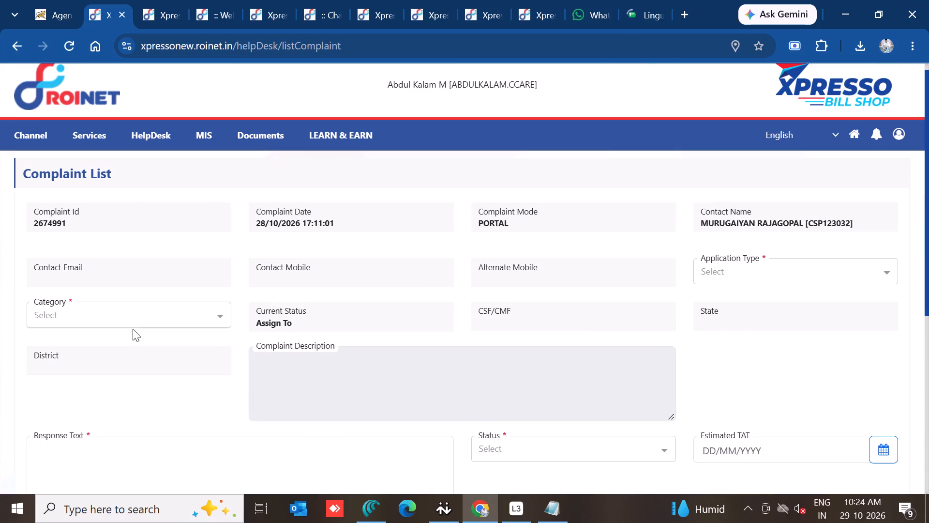
click(292, 455)
key(ctrl+v)
scroll(292, 455, down, 2)
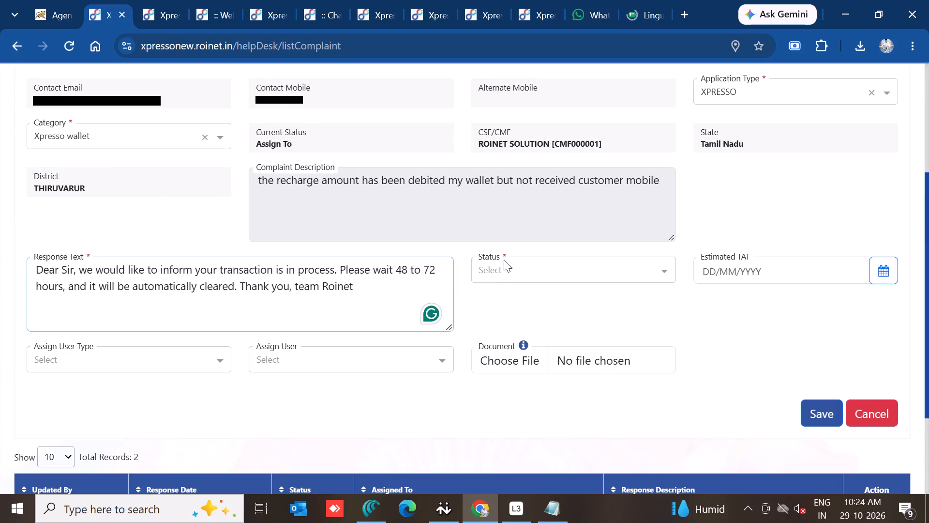
click(504, 259)
click(525, 273)
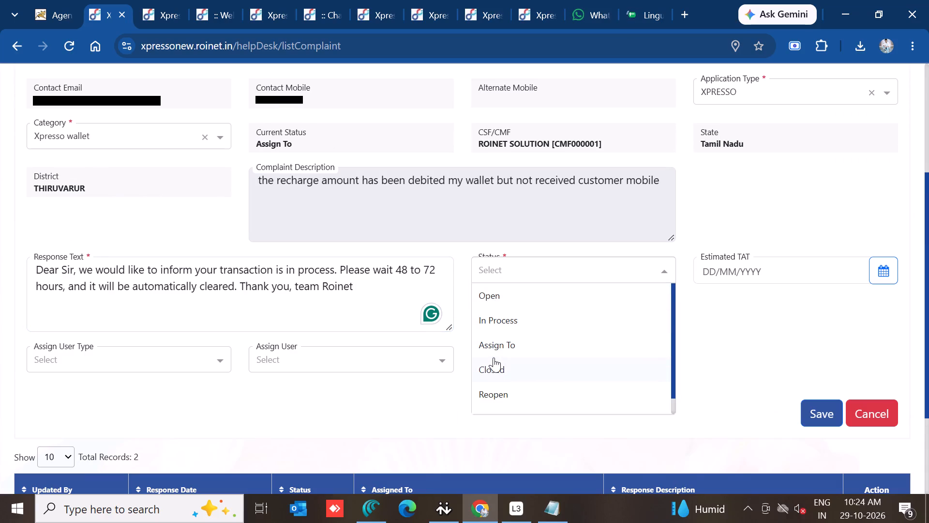
click(494, 357)
click(824, 373)
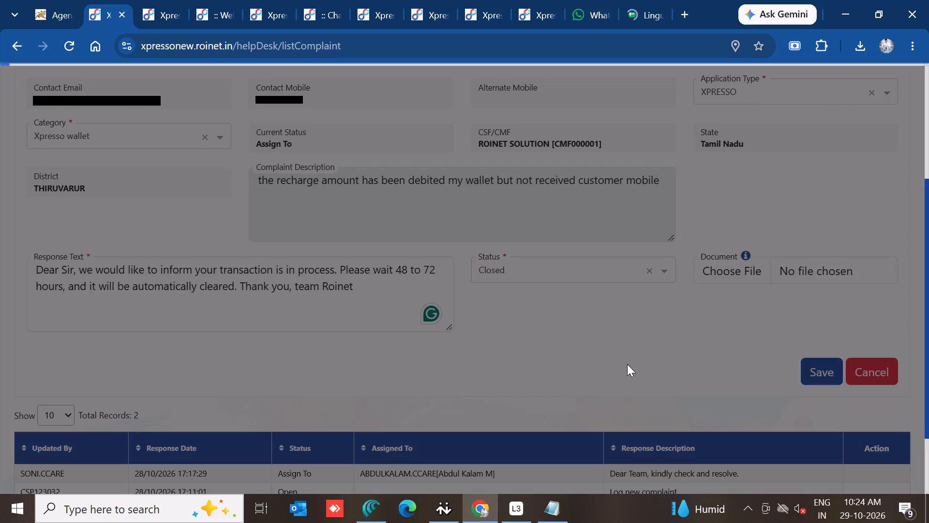
scroll(520, 338, down, 5)
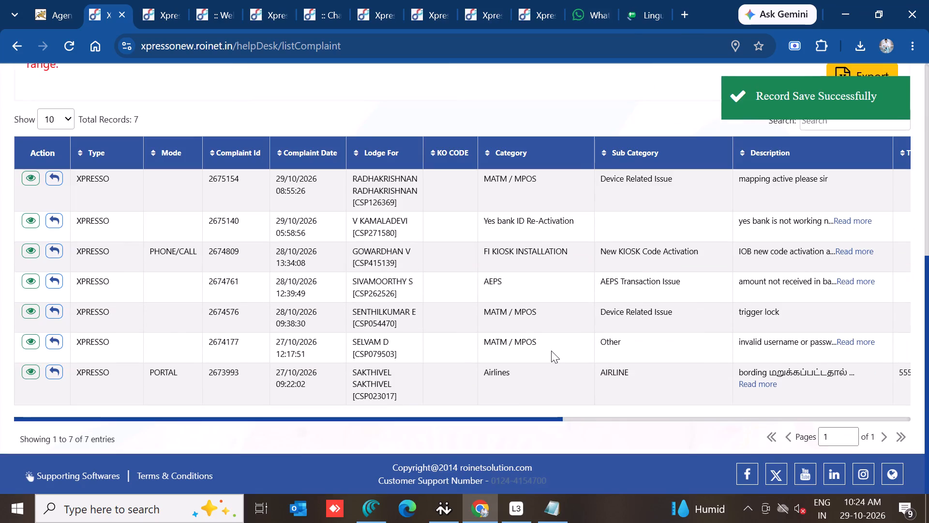
scroll(697, 344, up, 1)
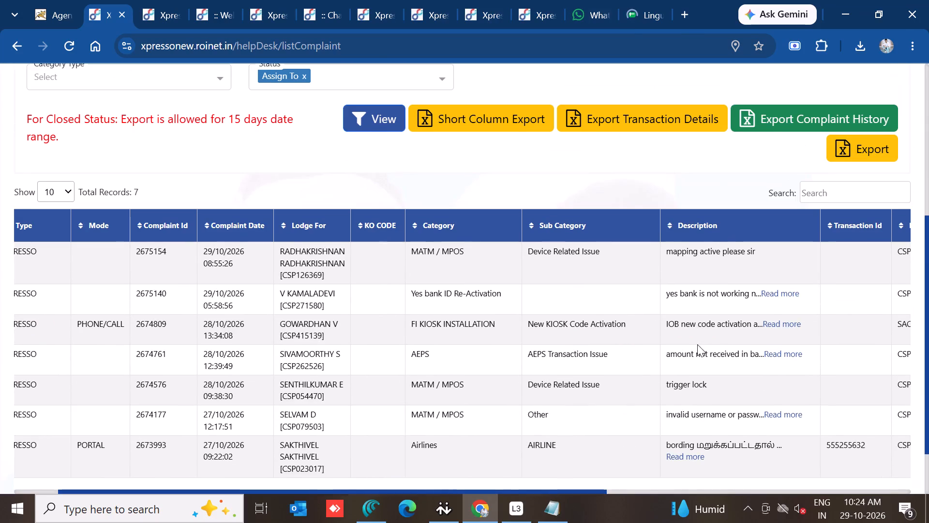
scroll(509, 361, right, 2)
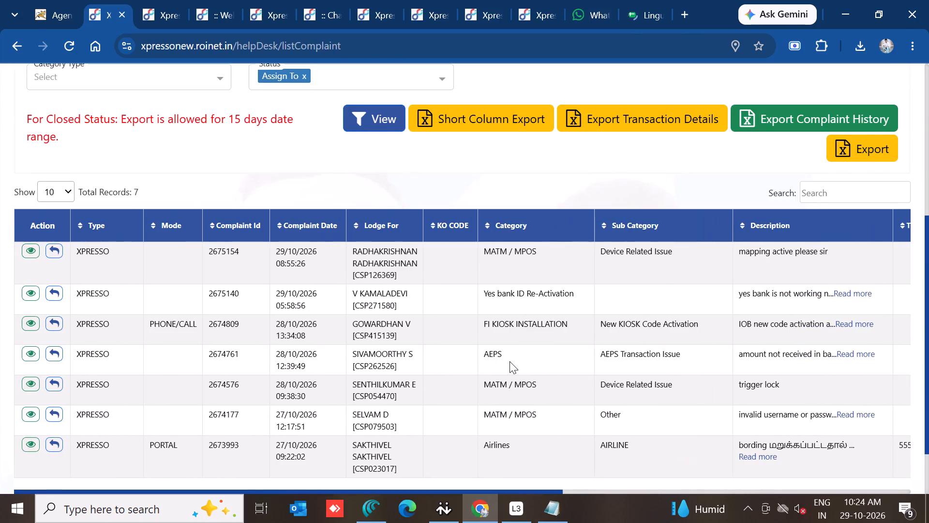
click(55, 255)
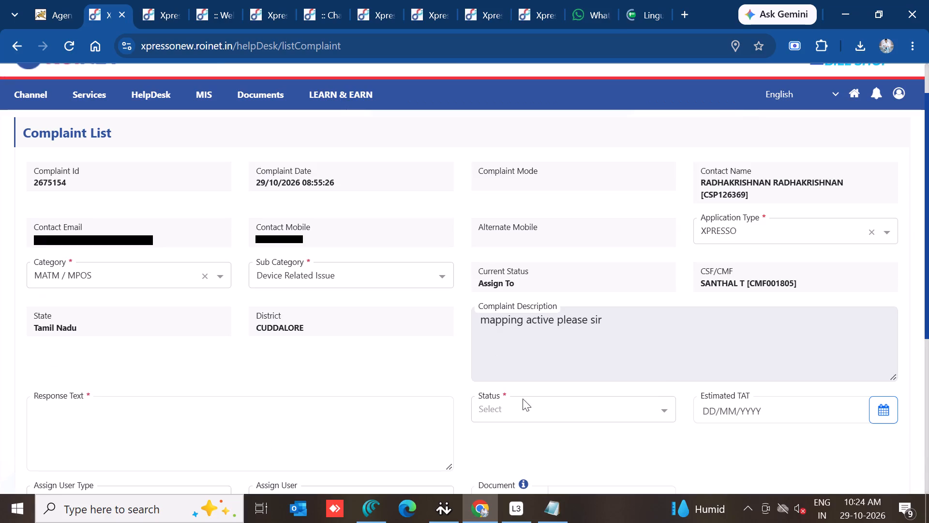
click(512, 405)
click(500, 363)
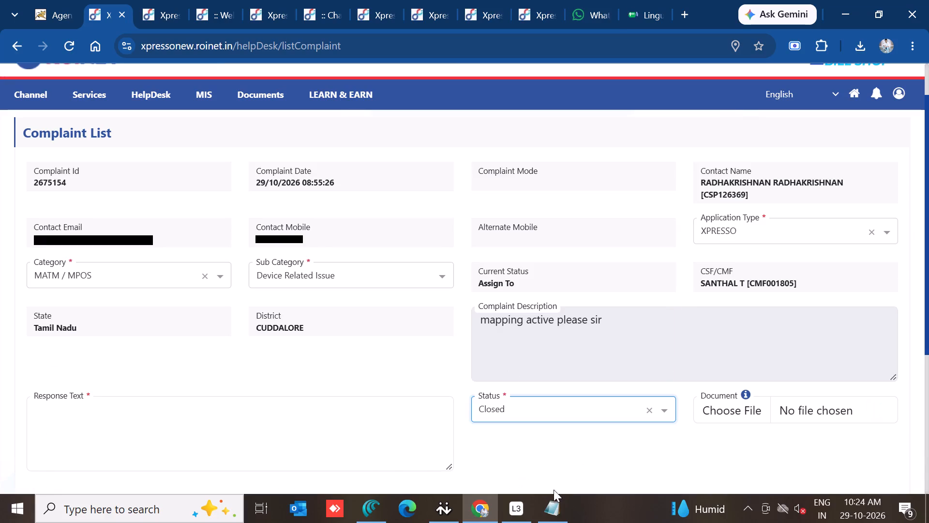
Copy "Dear sir, kindly wait for A75 AND WPOS UPDATE FROM CREDOPAY VENDOR SIDE." from Notepad into complaint 2675154's response text and save the reply.
click(551, 505)
scroll(555, 297, down, 1)
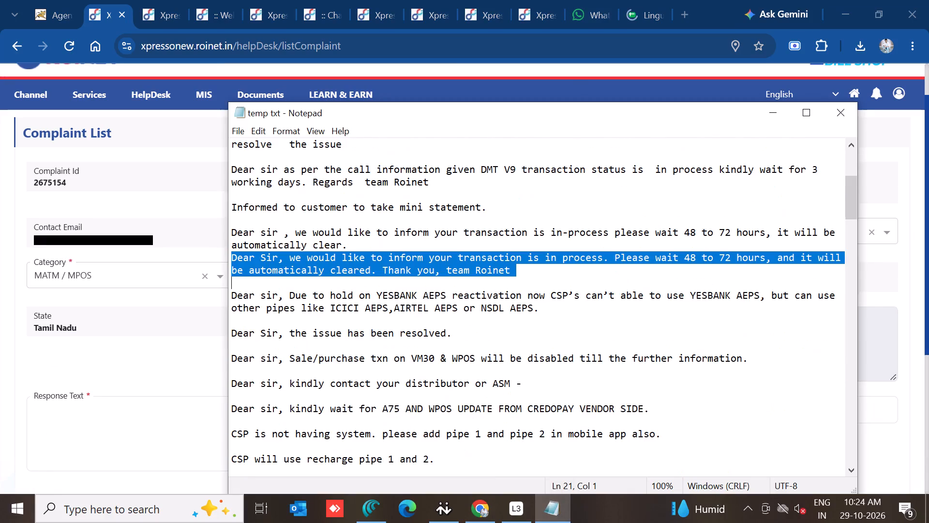
scroll(555, 297, down, 2)
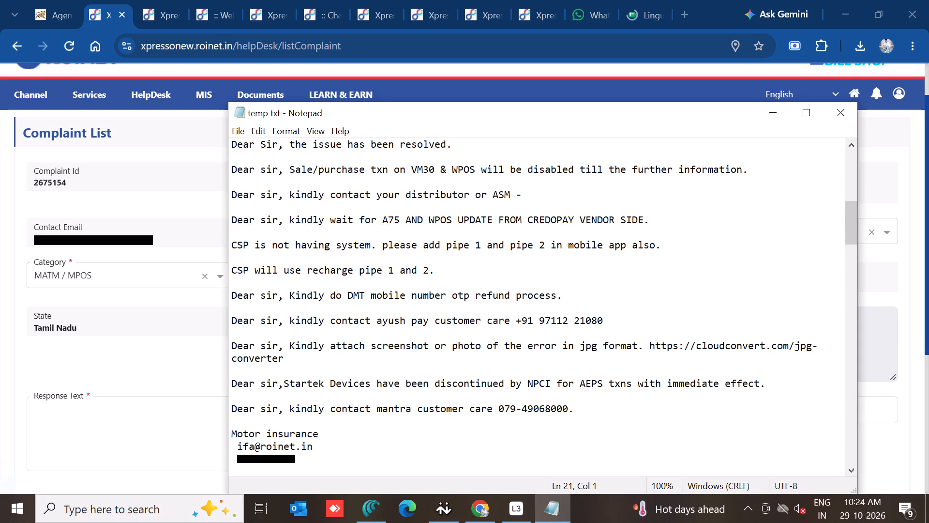
scroll(480, 305, up, 1)
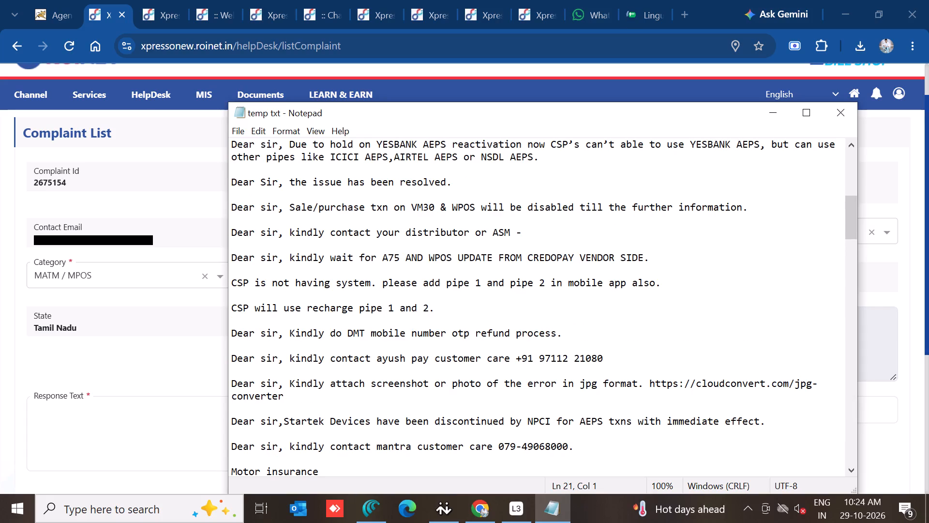
drag(231, 258, 684, 264)
key(ctrl+c)
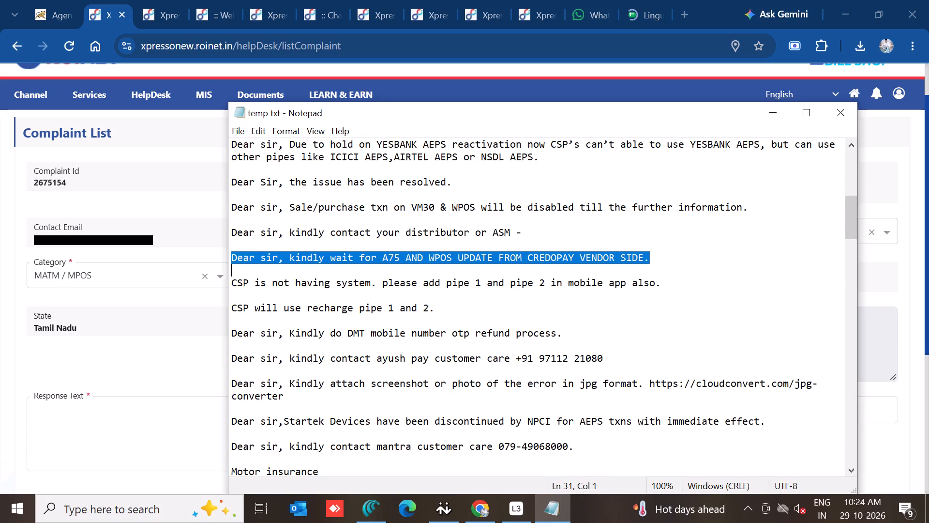
click(147, 428)
key(ctrl+v)
scroll(388, 354, down, 2)
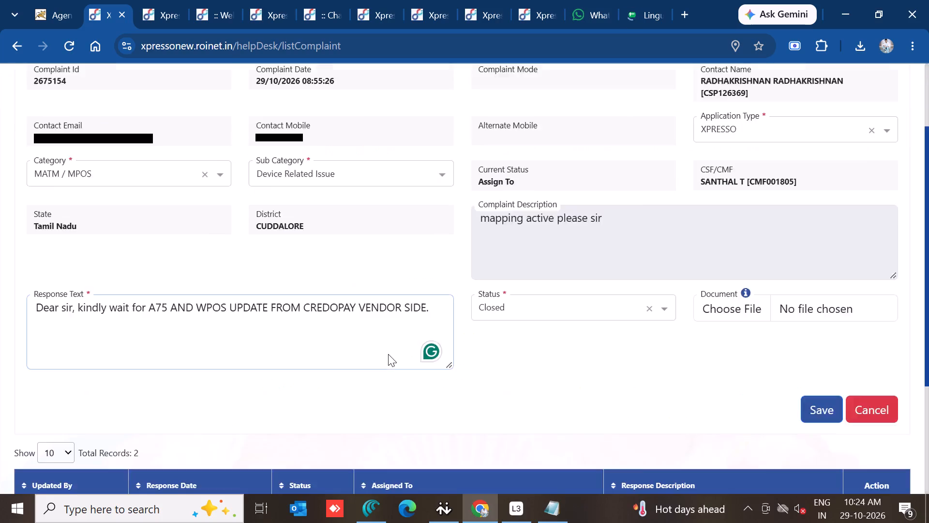
click(811, 277)
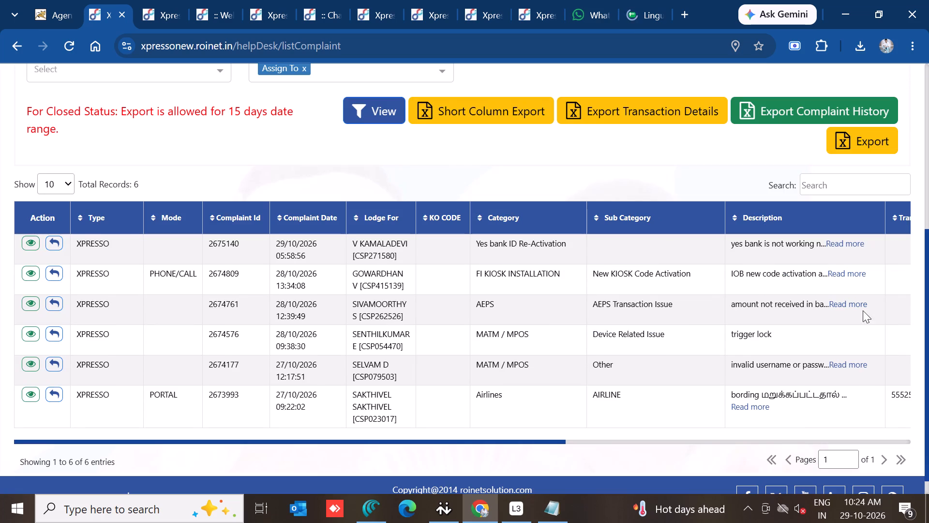
click(847, 310)
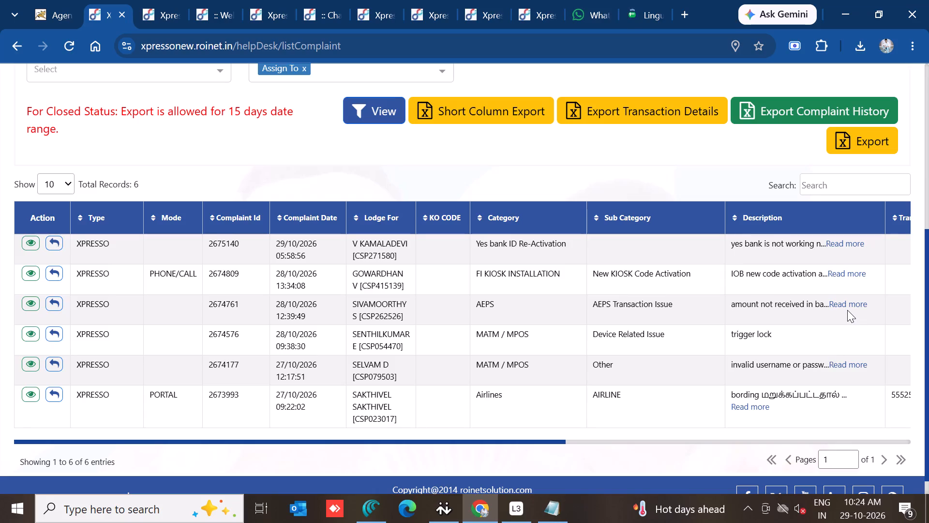
click(846, 305)
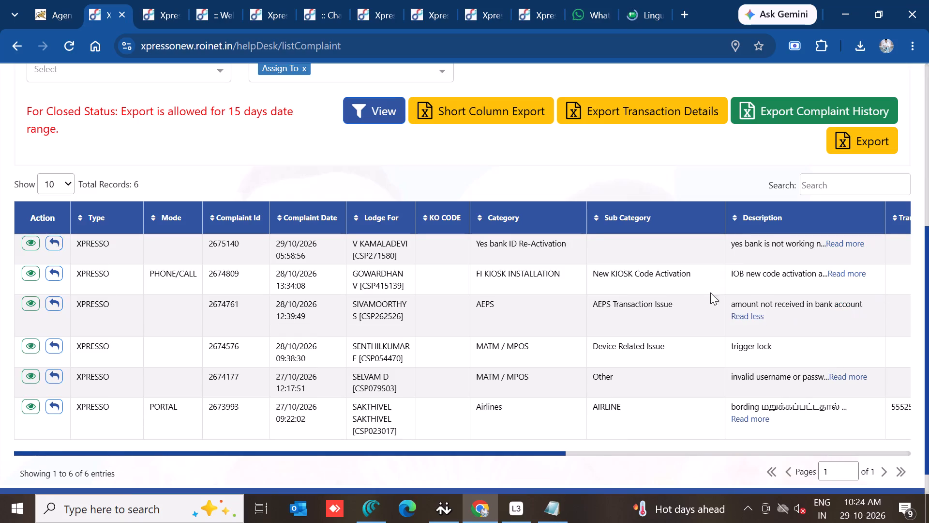
Open the reply form for FI KIOSK INSTALLATION complaint 2674809 and change its category to Operational Tasks & Request with sub category Training.
click(48, 275)
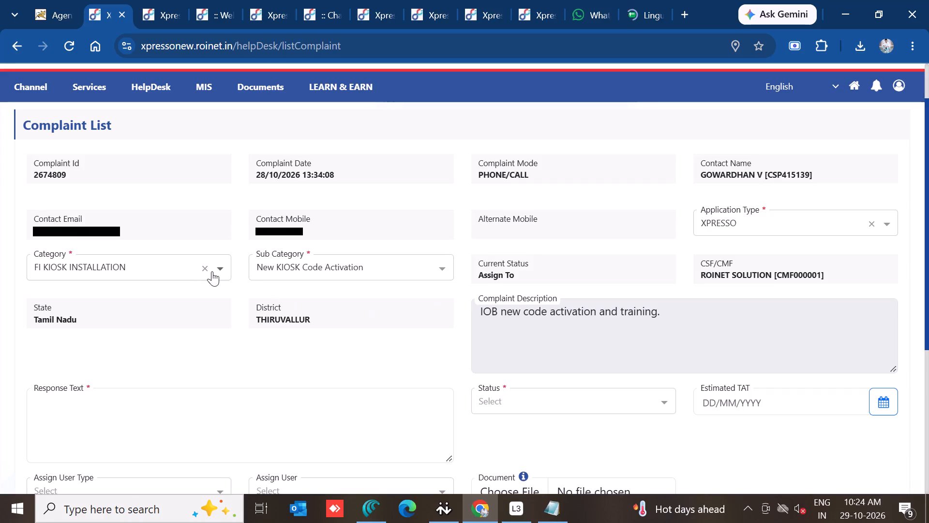
click(206, 270)
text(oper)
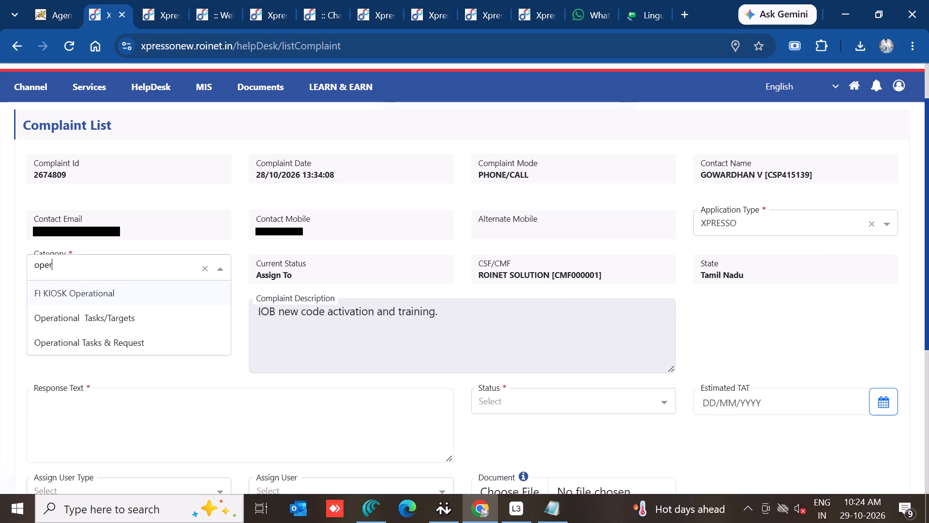
click(110, 334)
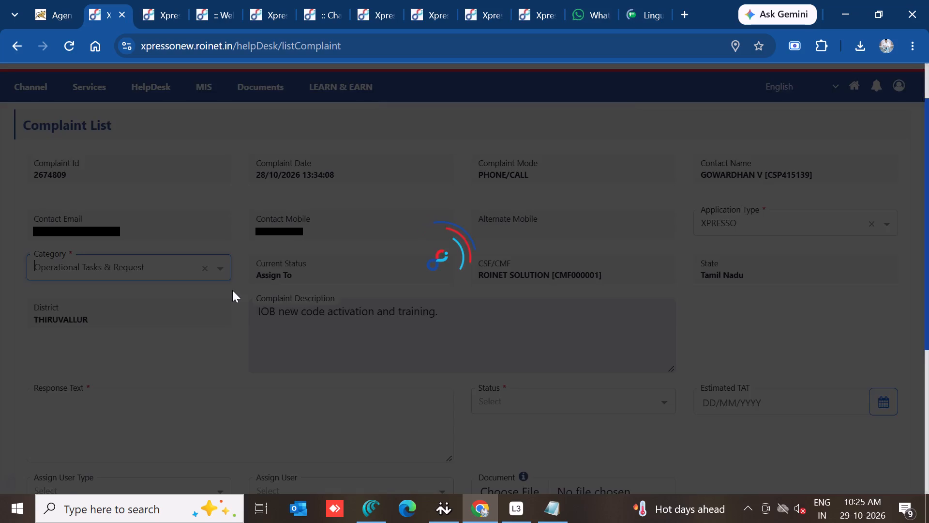
click(278, 269)
click(293, 343)
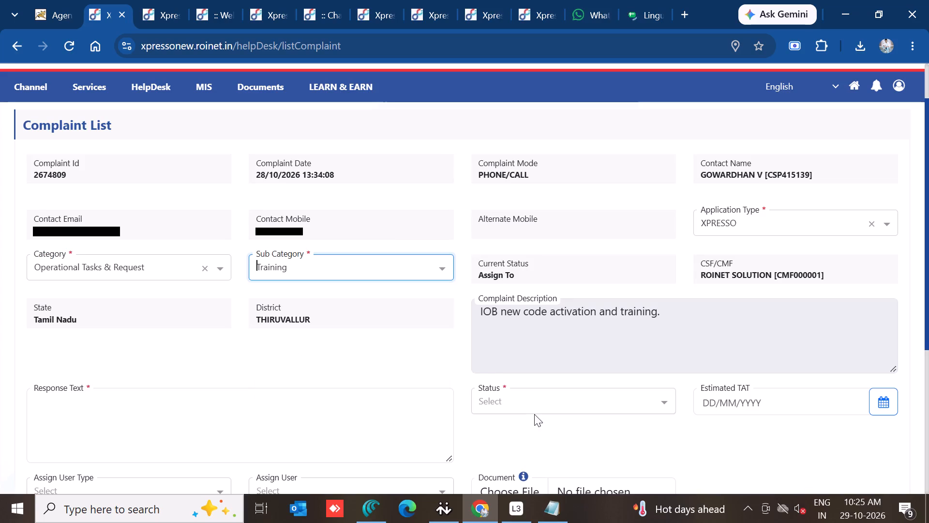
click(519, 410)
click(508, 339)
scroll(508, 339, down, 1)
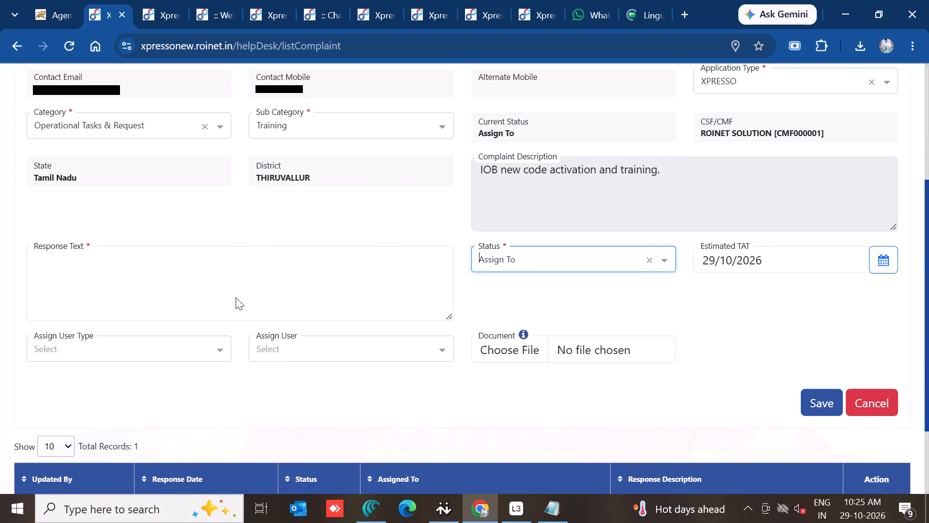
click(162, 349)
click(55, 398)
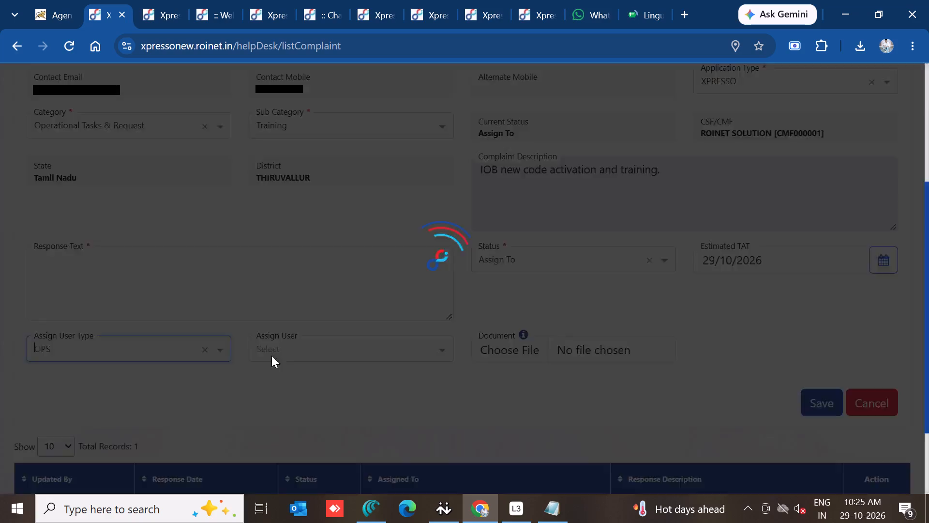
click(300, 343)
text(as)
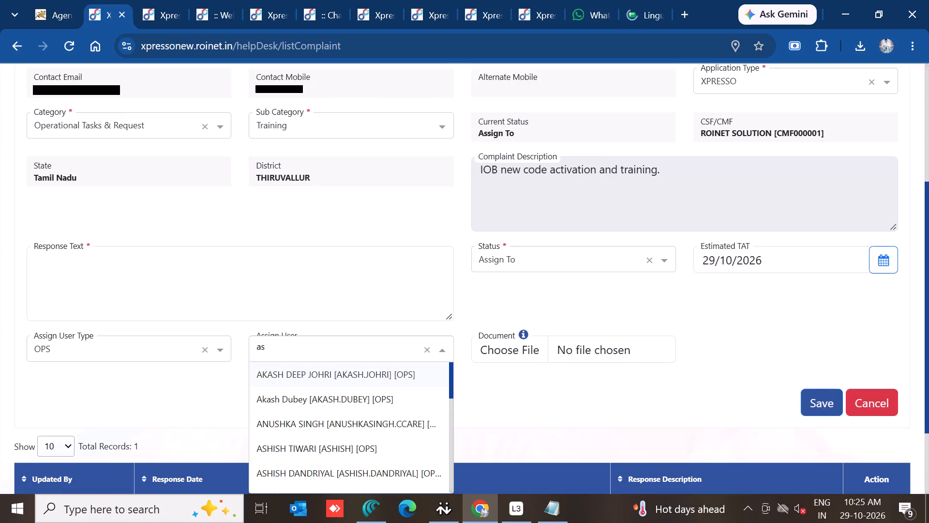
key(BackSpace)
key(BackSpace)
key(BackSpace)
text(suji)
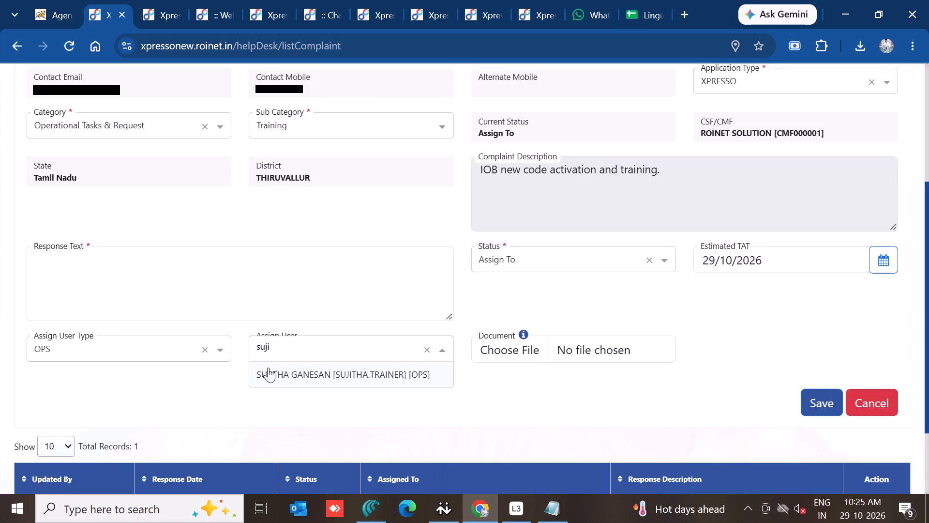
click(260, 379)
click(202, 293)
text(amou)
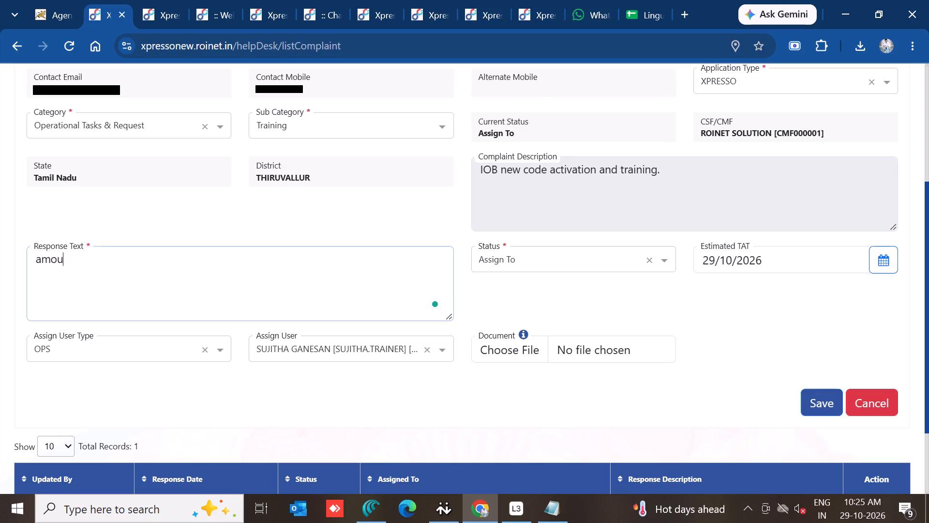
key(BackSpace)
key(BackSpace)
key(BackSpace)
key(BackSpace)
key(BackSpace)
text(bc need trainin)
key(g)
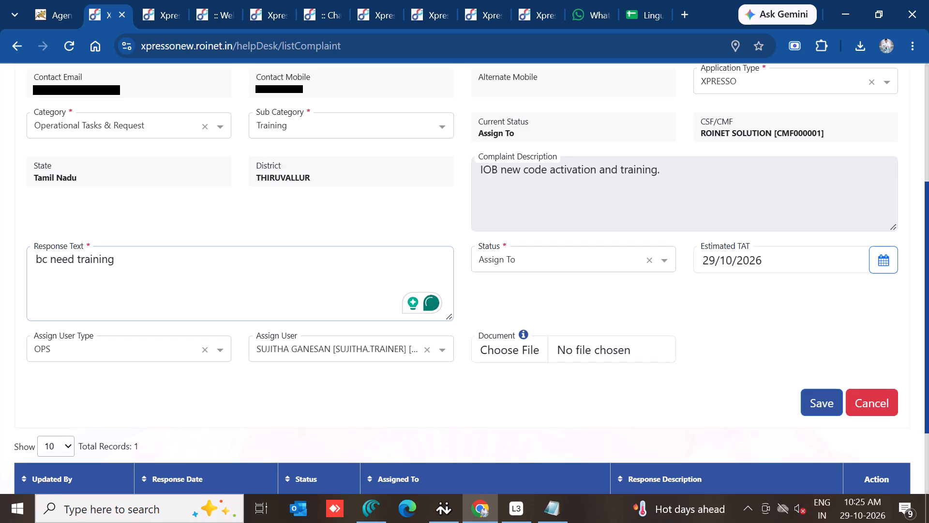
click(815, 406)
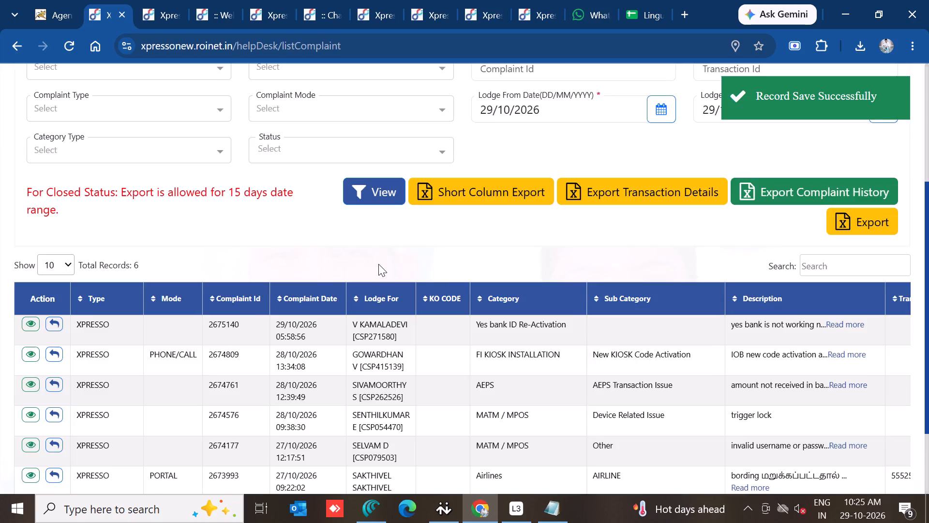
scroll(378, 264, down, 3)
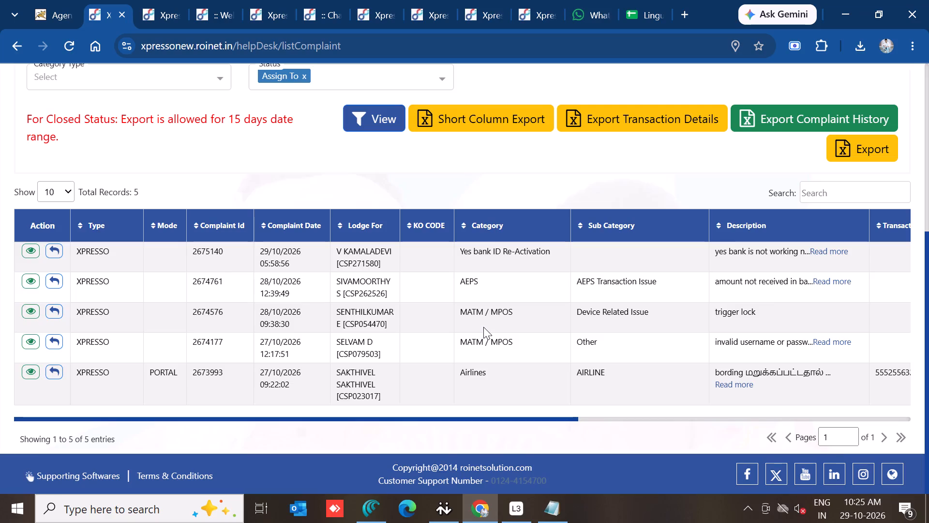
click(830, 282)
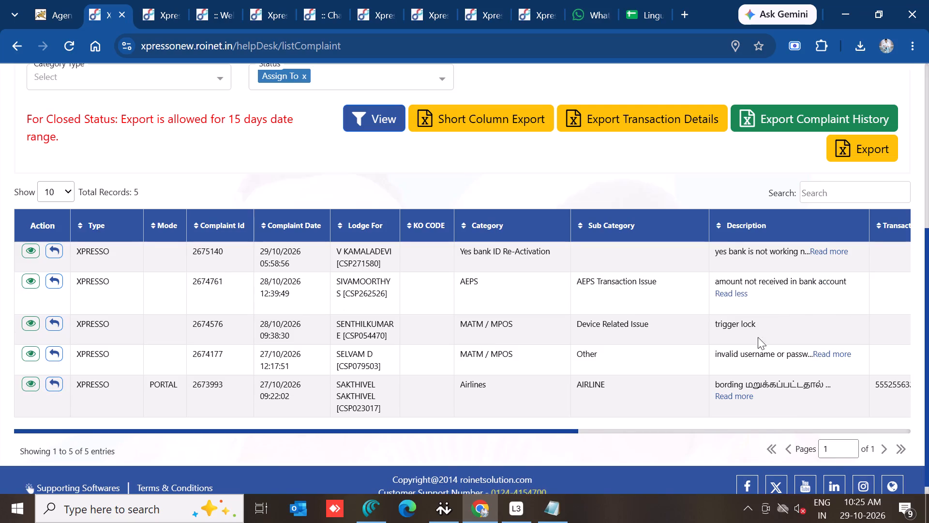
click(53, 282)
scroll(562, 367, down, 3)
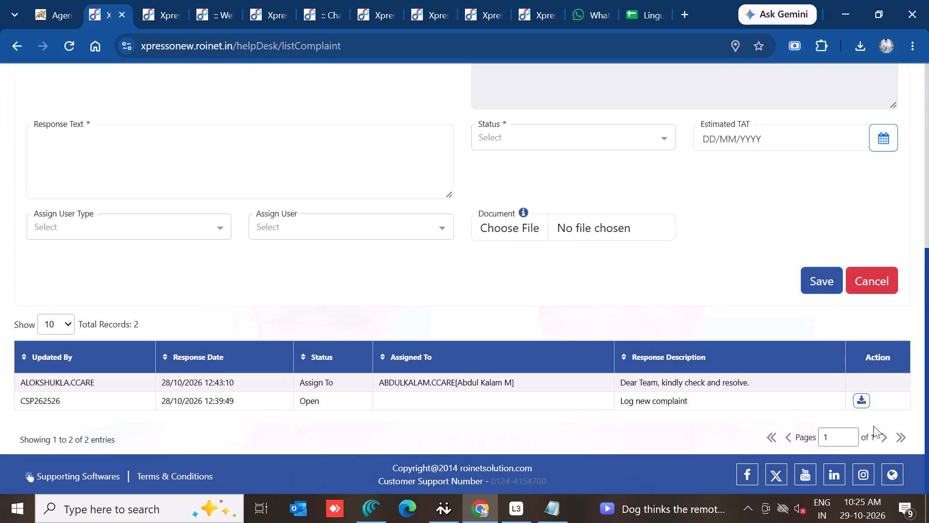
click(860, 405)
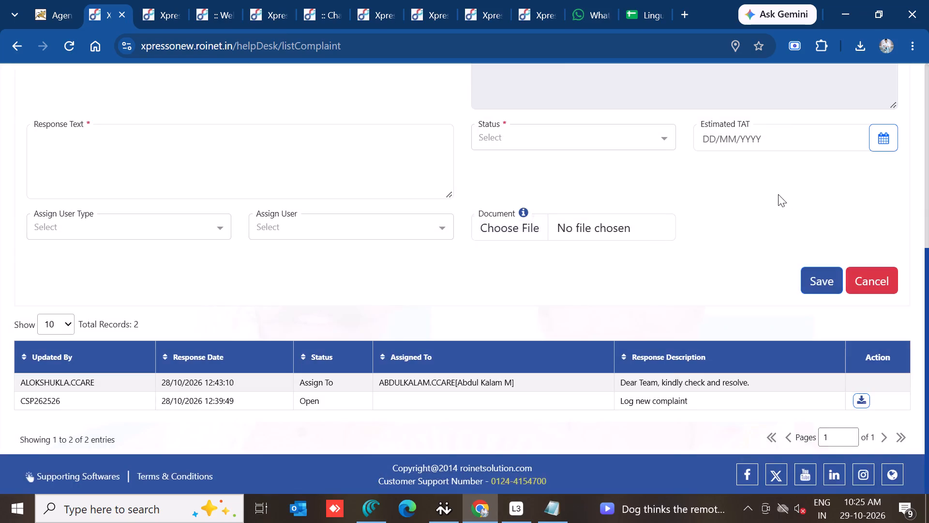
scroll(778, 194, up, 1)
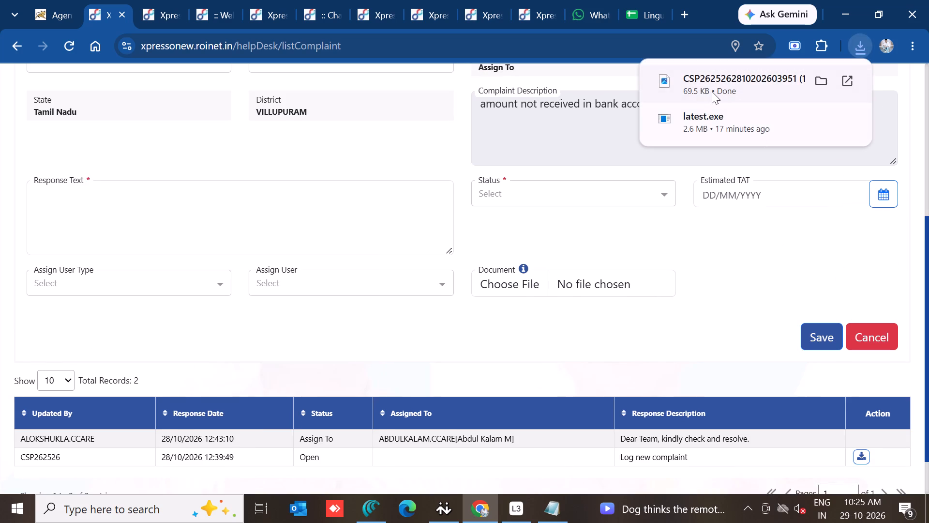
double_click(712, 92)
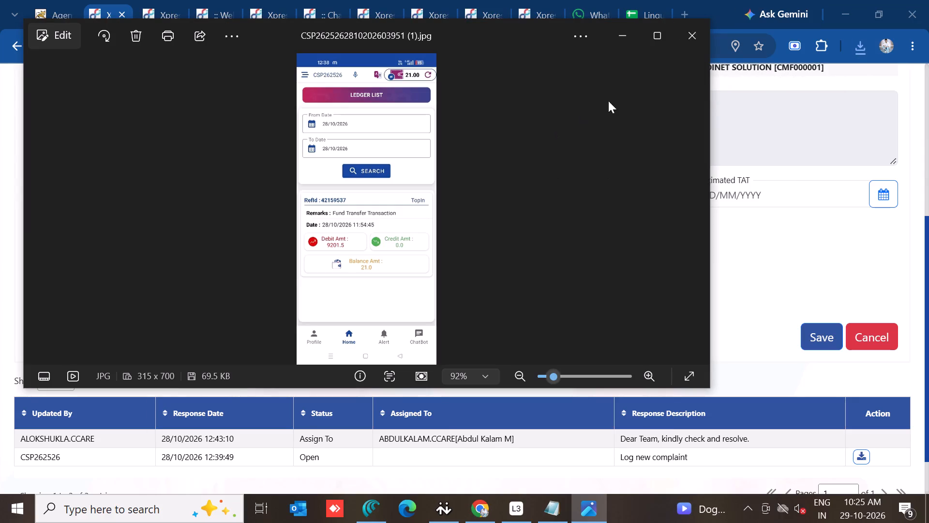
click(621, 32)
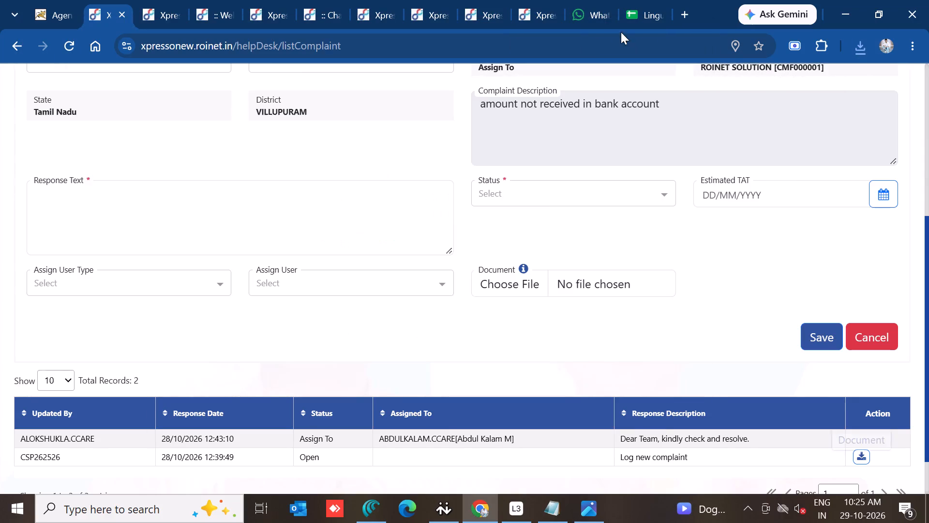
scroll(444, 192, up, 1)
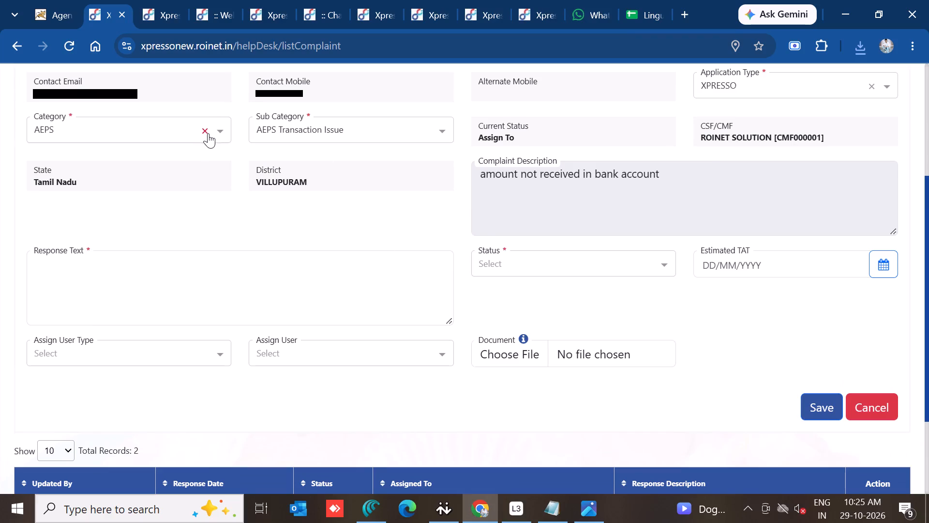
click(208, 133)
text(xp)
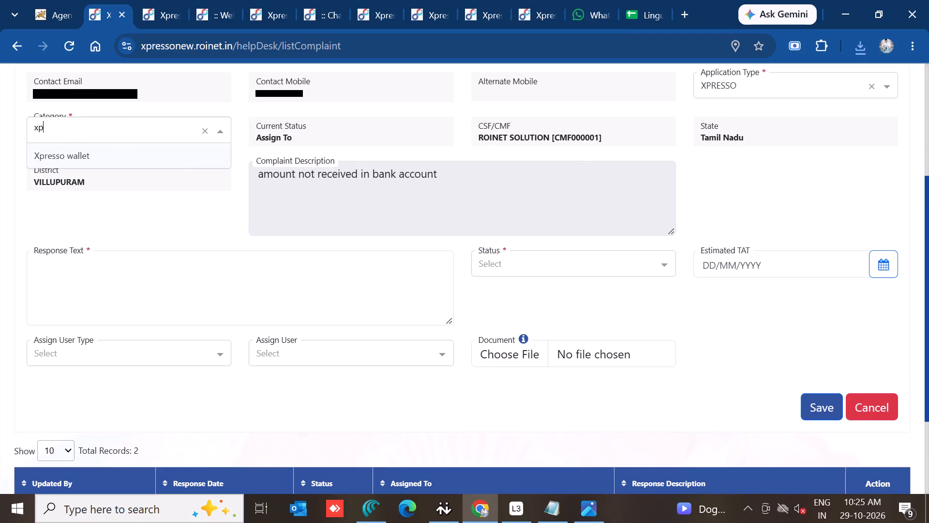
click(164, 167)
click(519, 276)
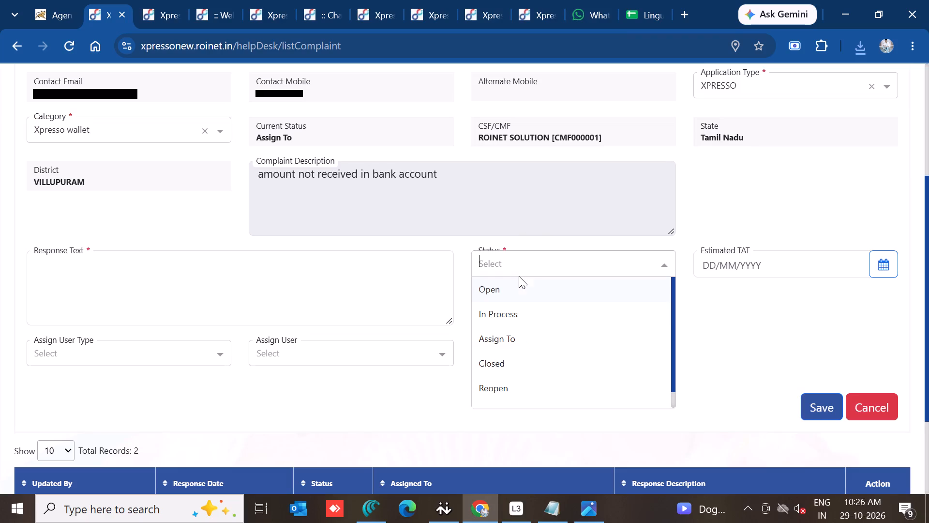
click(503, 371)
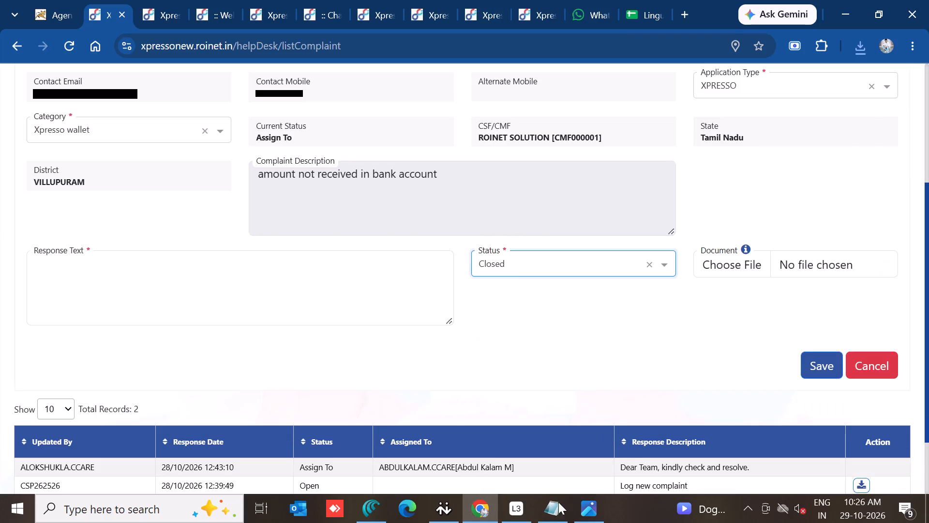
click(554, 508)
scroll(537, 315, up, 2)
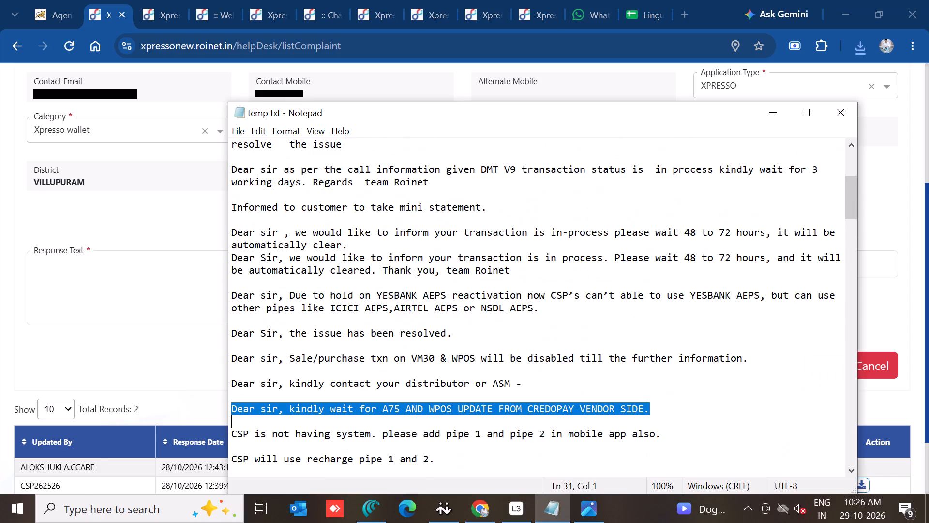
scroll(537, 315, up, 1)
click(232, 259)
drag(232, 259, 270, 270)
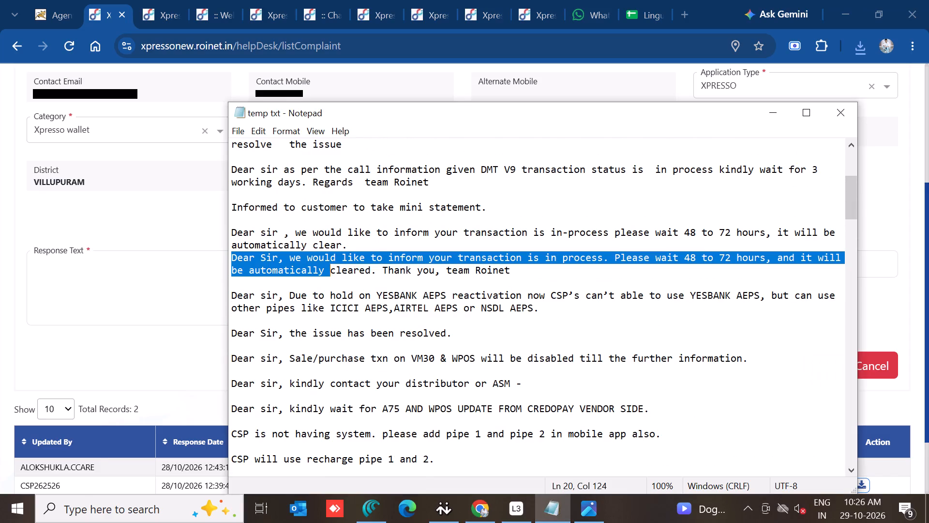
drag(270, 270, 538, 271)
key(ctrl+c)
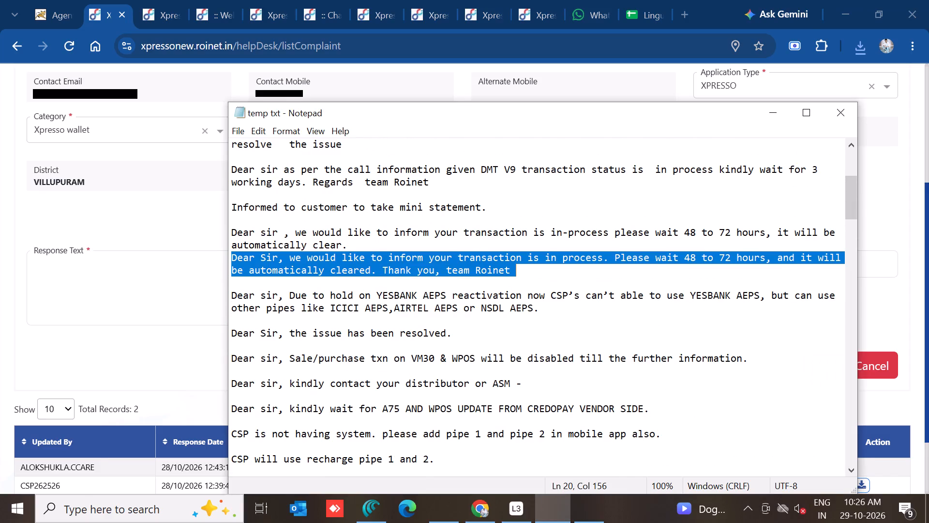
click(166, 288)
key(ctrl+v)
click(817, 369)
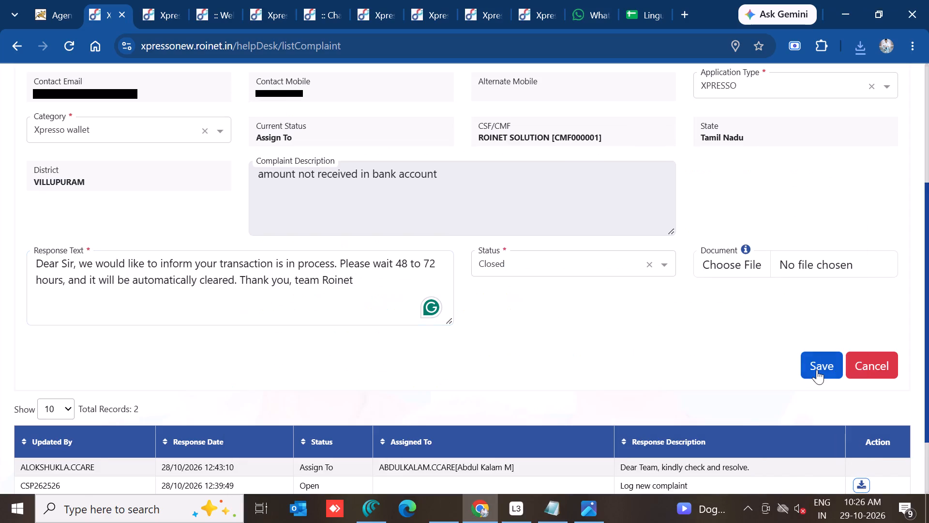
scroll(469, 250, down, 3)
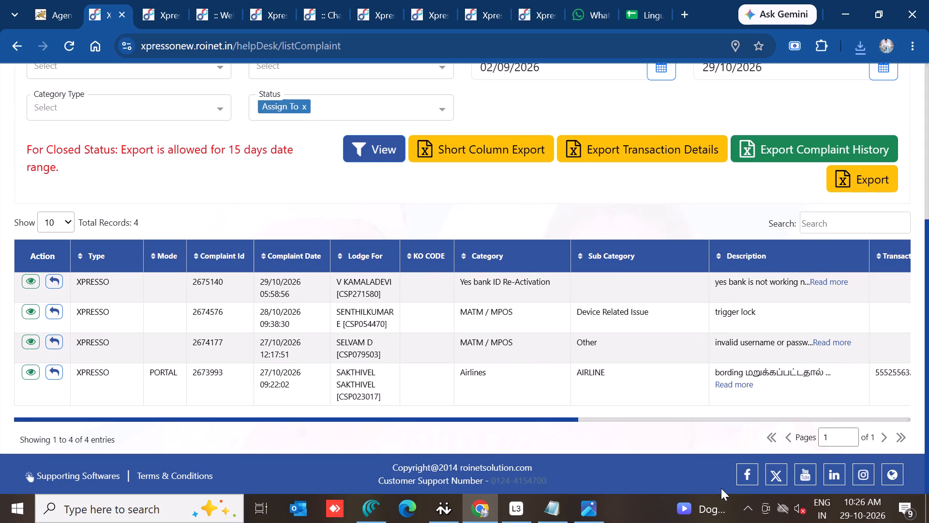
Reveal the hidden background apps in the Windows notification area.
click(748, 507)
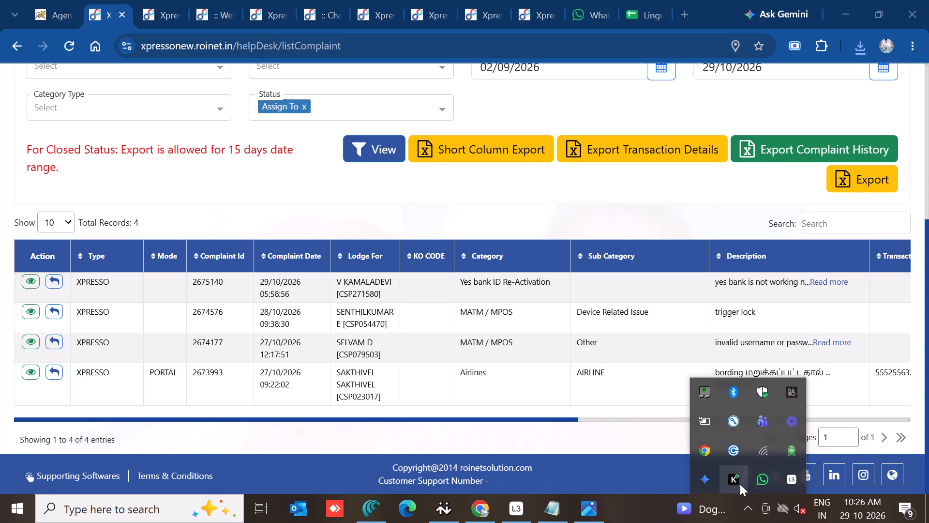
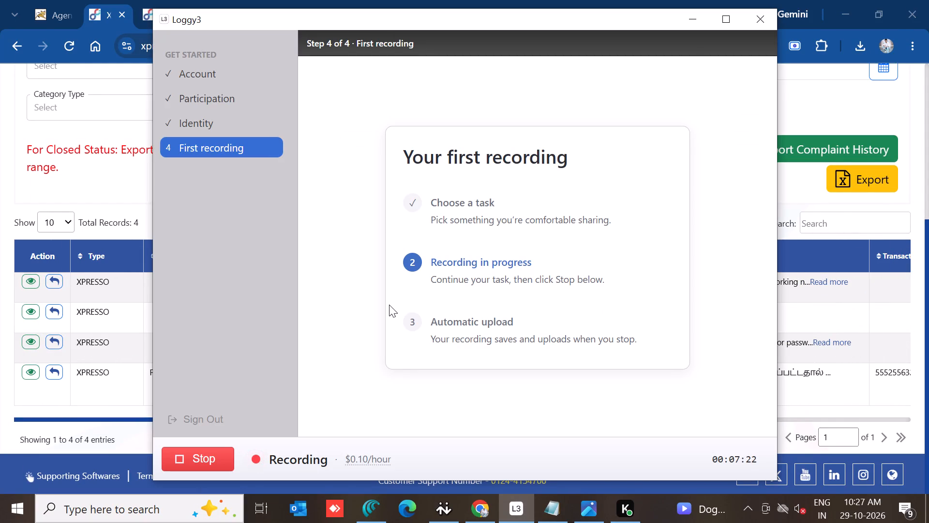
Minimise the Loggy3 window to return to the complaint list.
scroll(531, 278, down, 1)
scroll(531, 278, up, 1)
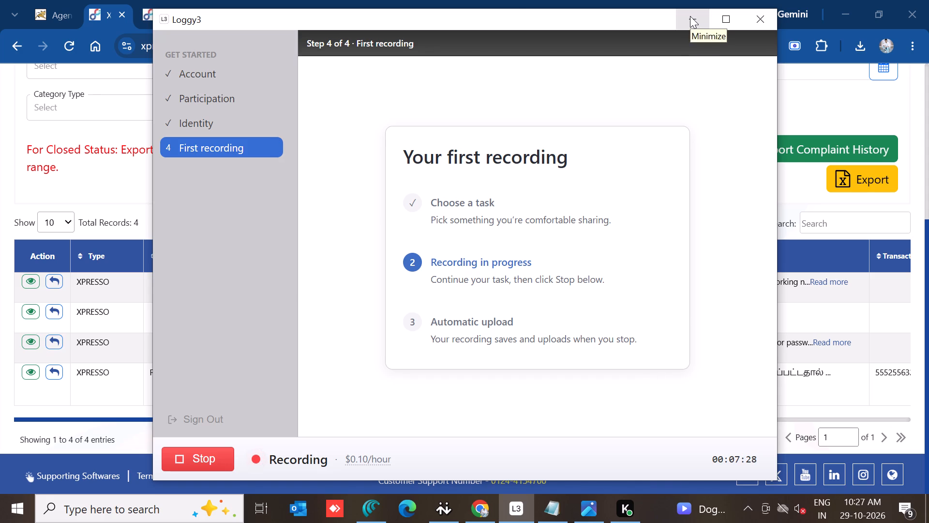
click(690, 16)
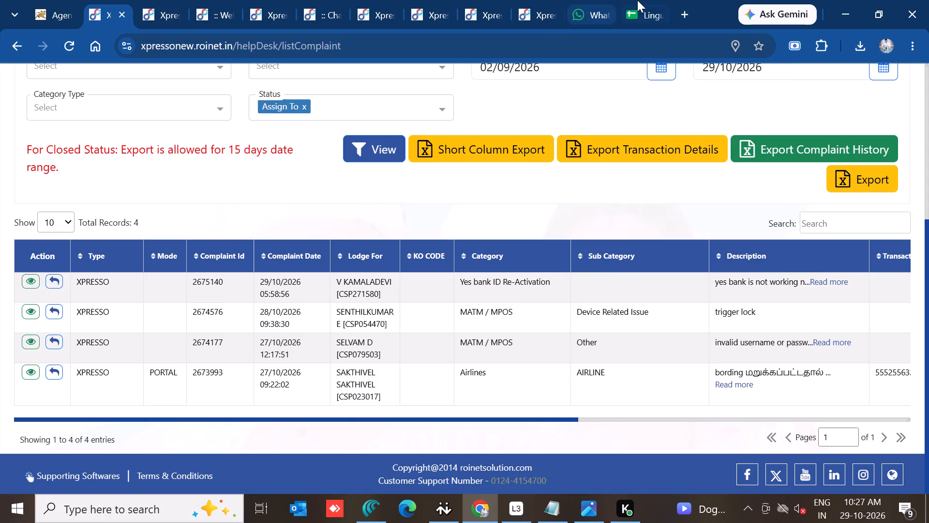
Reload the Lingual Welcome Data 28-Oct-26 spreadsheet and look across the columns of its TAMILNADU sheet.
click(639, 0)
click(67, 49)
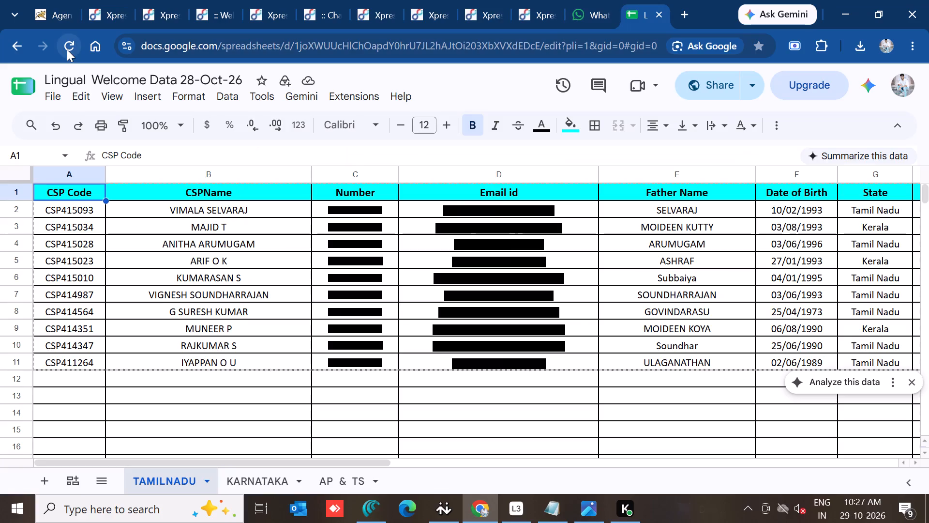
scroll(513, 284, left, 3)
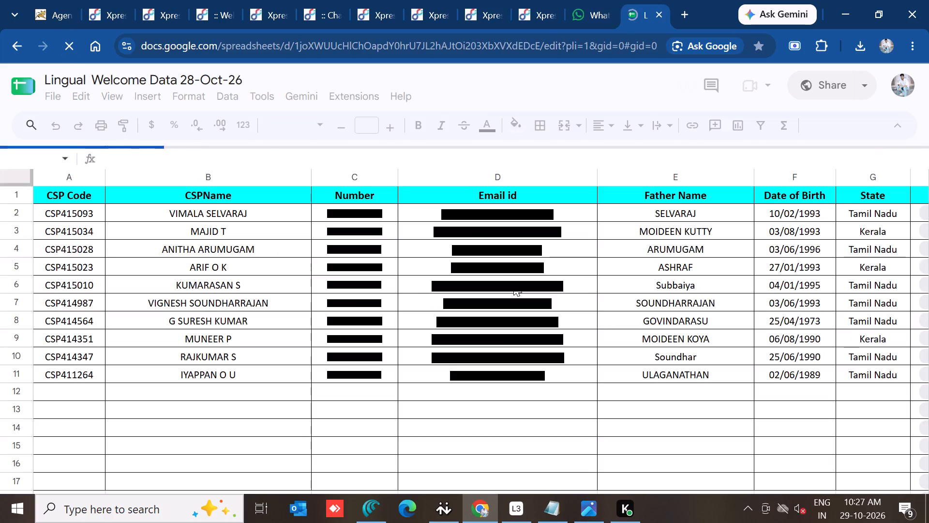
scroll(513, 284, left, 3)
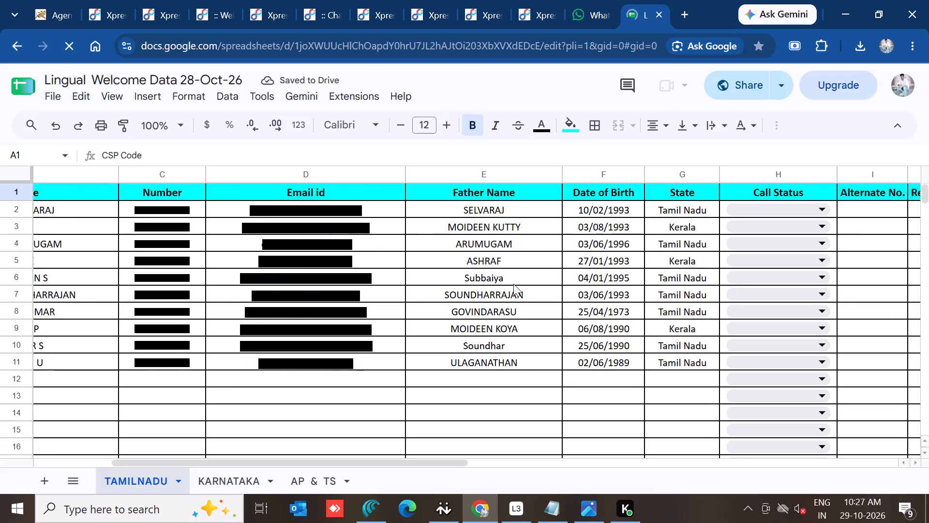
scroll(513, 284, right, 5)
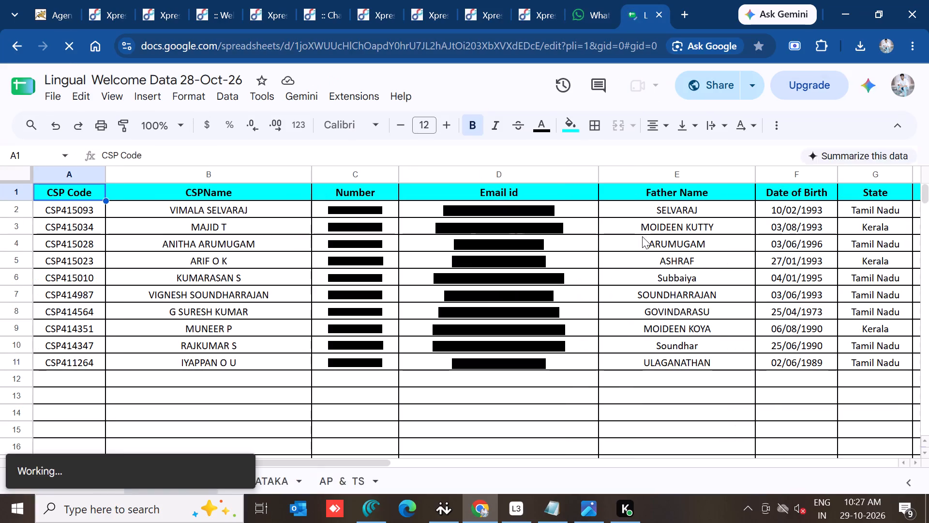
click(43, 0)
click(93, 0)
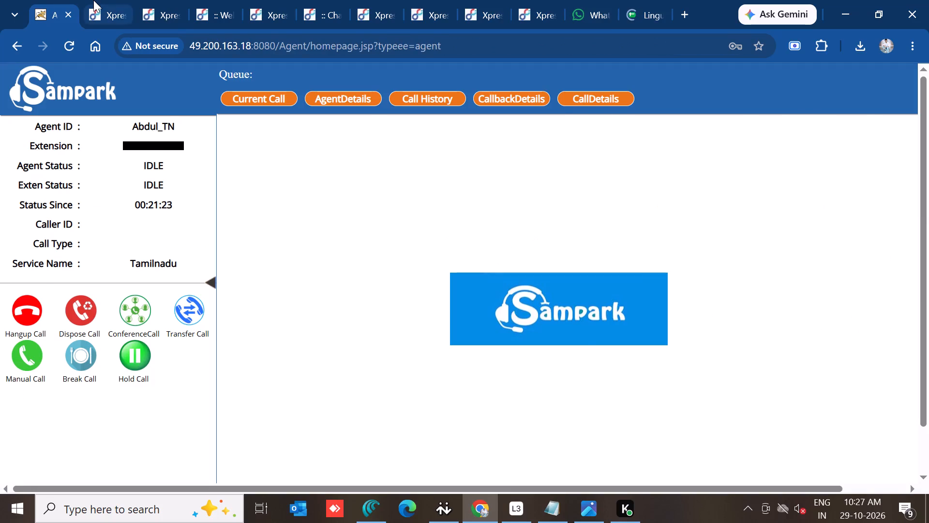
double_click(354, 296)
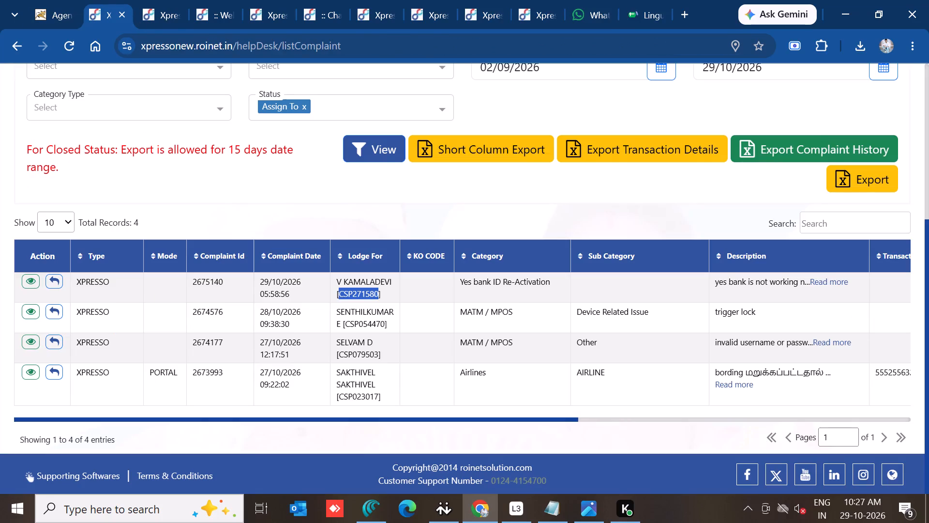
key(ctrl+c)
click(312, 0)
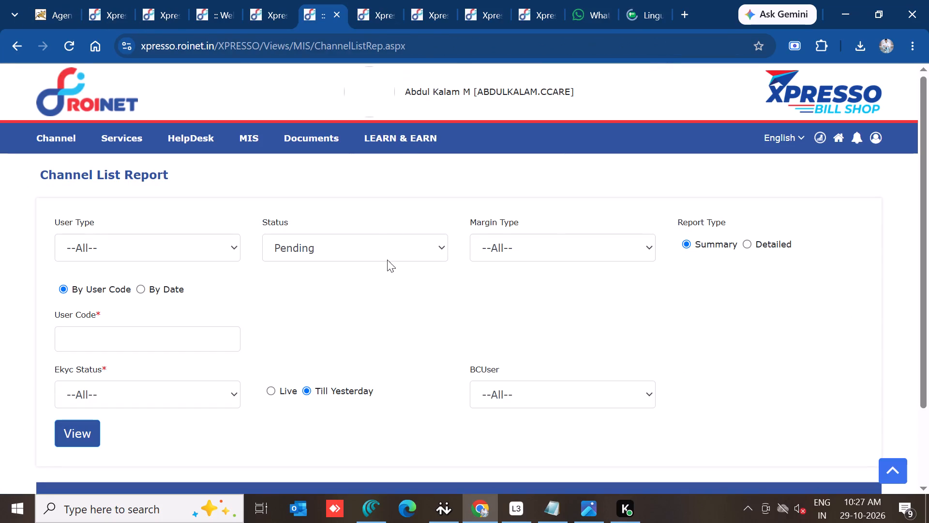
click(366, 247)
click(317, 270)
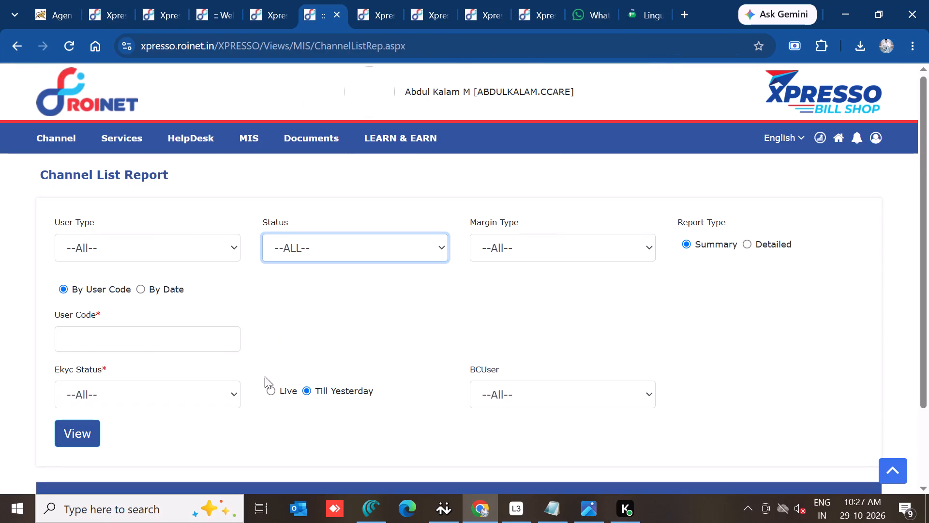
click(195, 336)
key(ctrl+v)
click(65, 427)
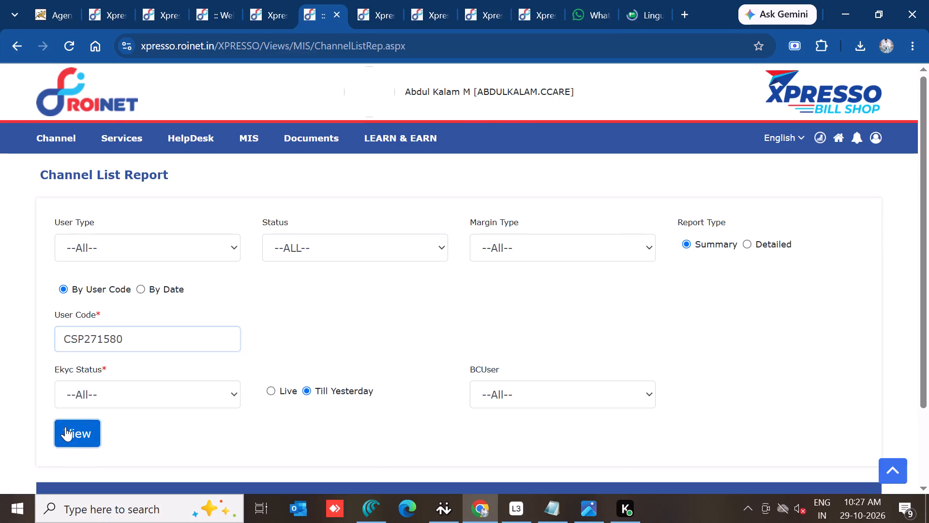
scroll(494, 255, down, 4)
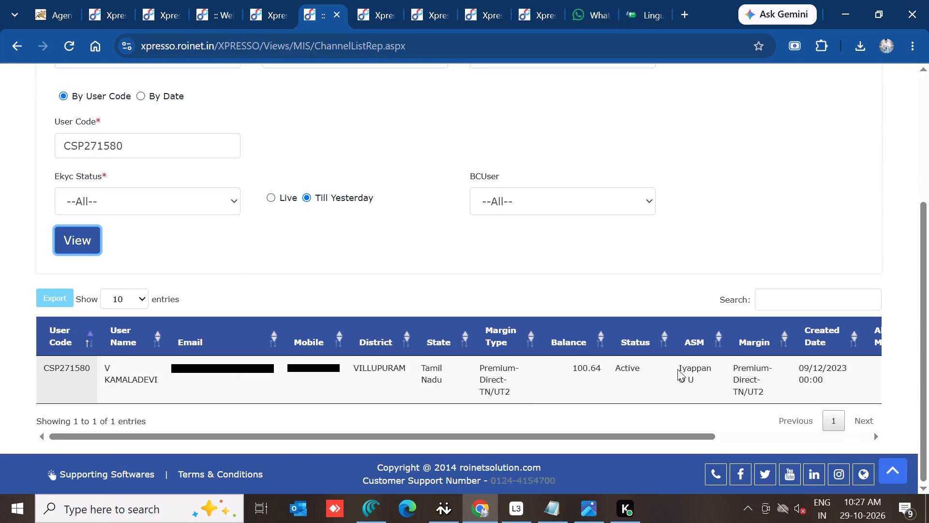
Open the bookmarked ROINET HR portal in a new tab, log in and open Colleague Details.
click(677, 14)
click(855, 71)
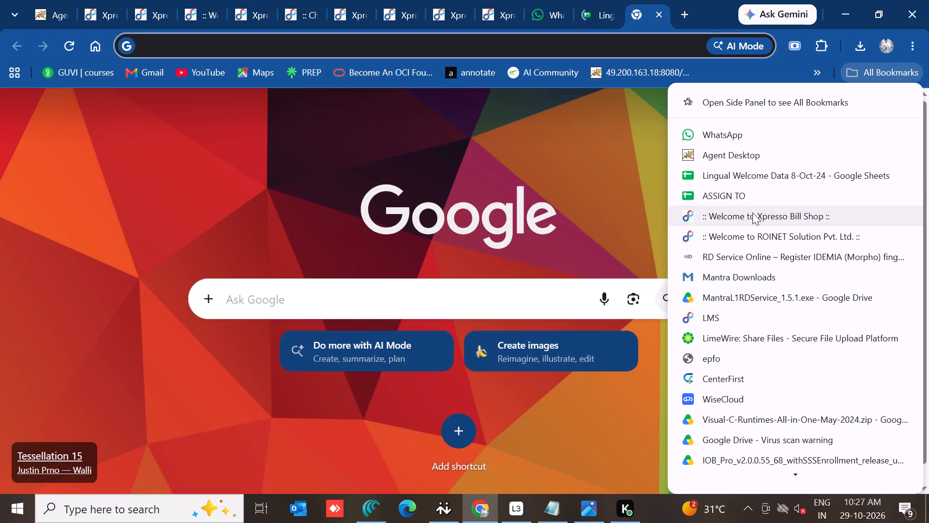
click(732, 231)
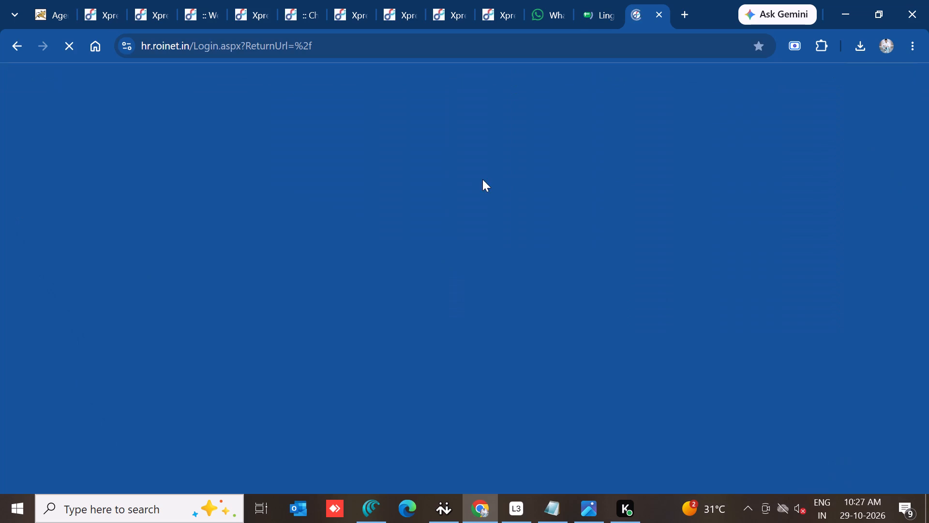
click(275, 369)
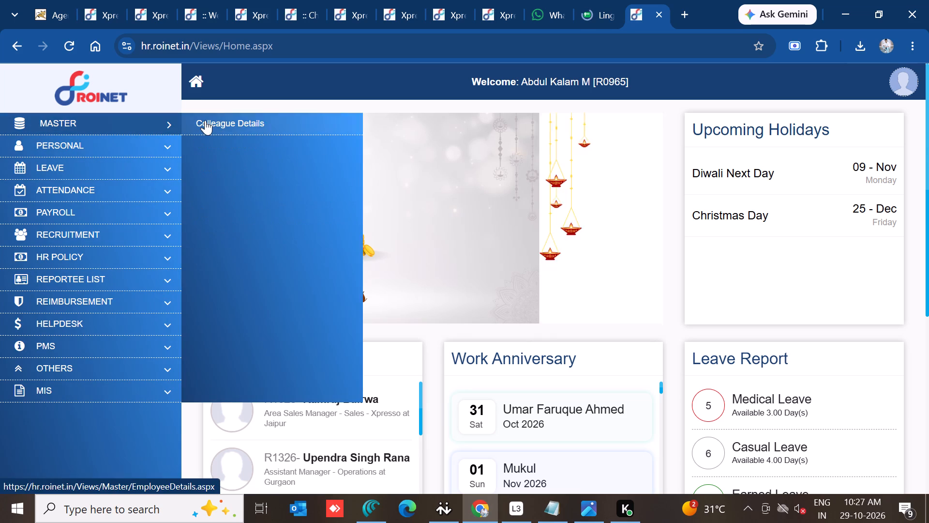
click(207, 120)
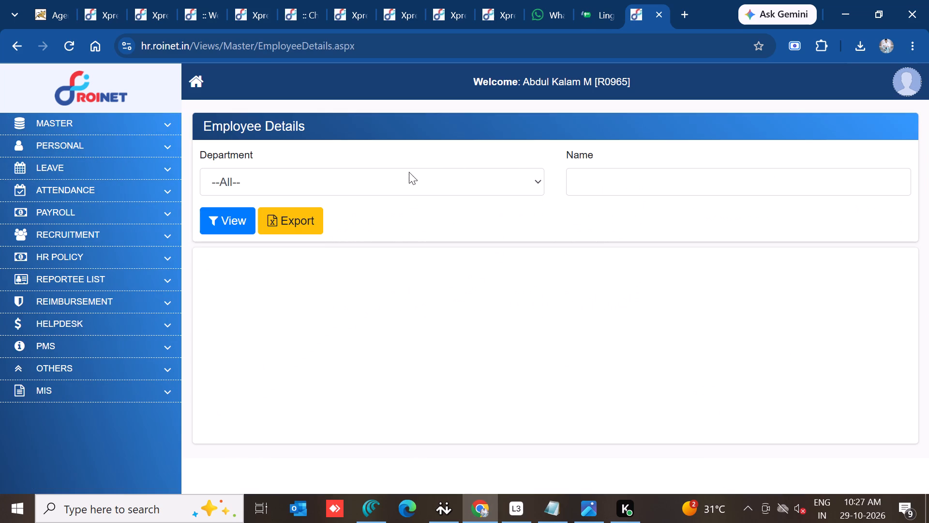
Copy the ASM's name from the Channel List Report result and search for it in the HR portal's Employee Details.
click(306, 18)
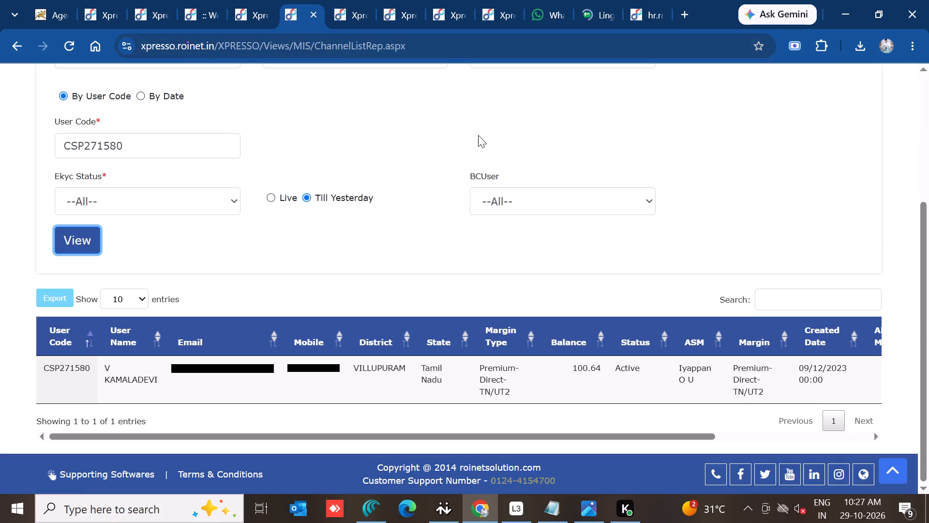
drag(676, 368, 690, 374)
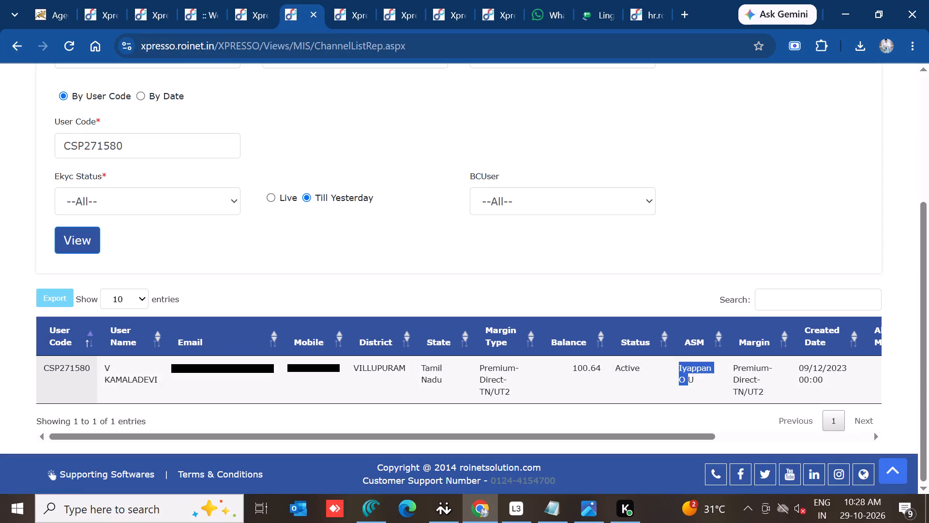
drag(690, 374, 710, 385)
key(ctrl+c)
click(640, 5)
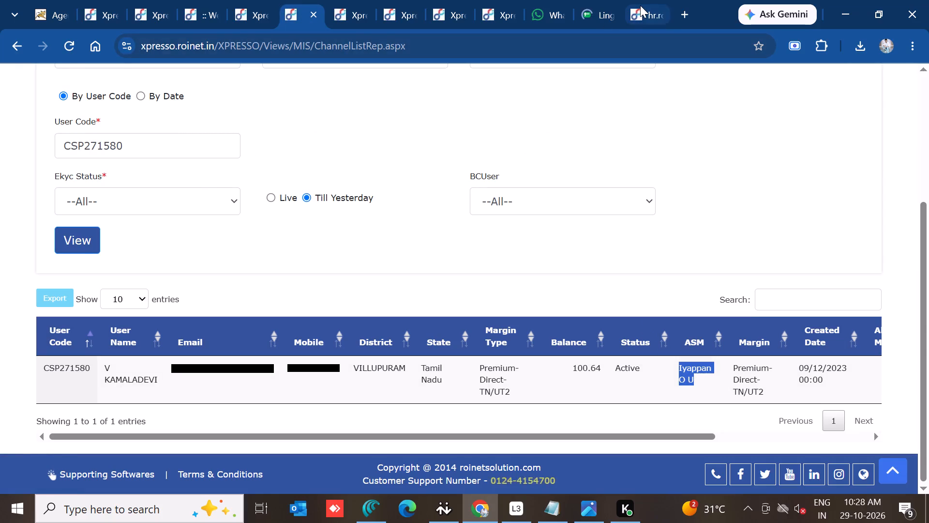
click(647, 183)
key(ctrl+v)
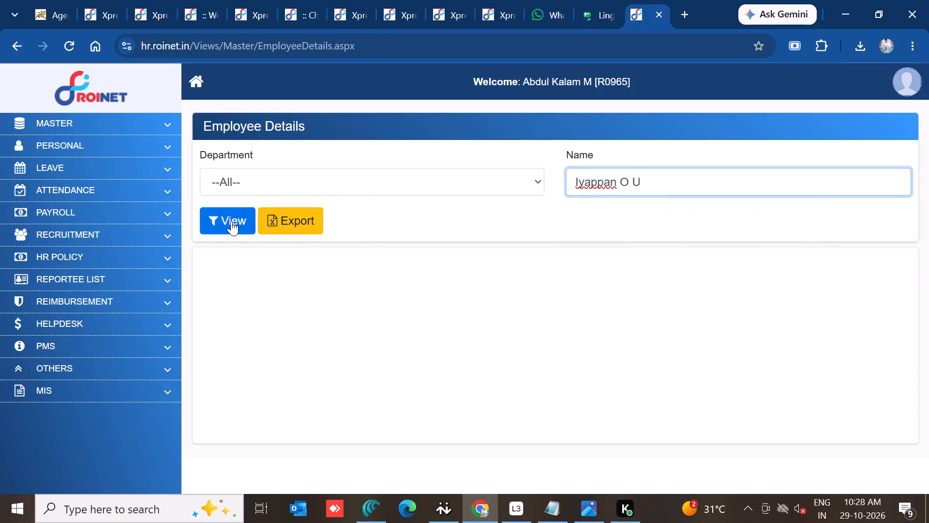
click(231, 221)
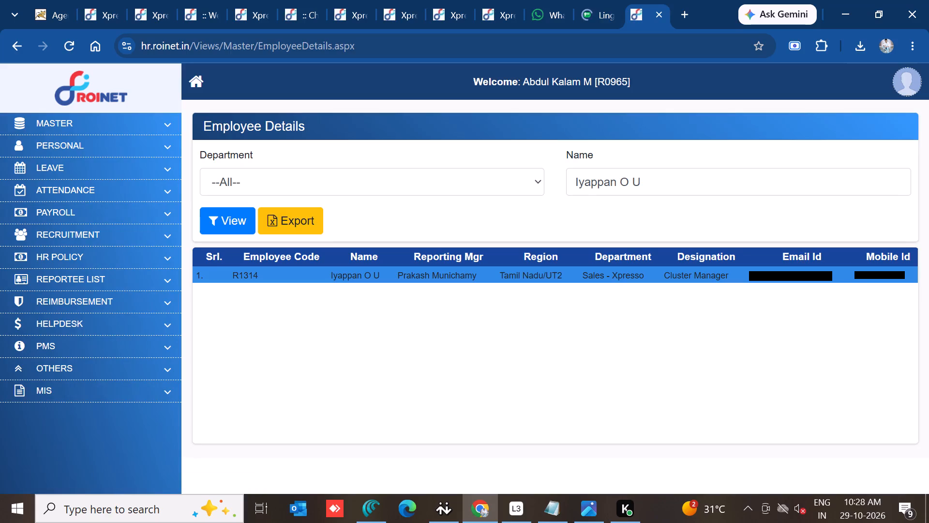
double_click(872, 276)
key(ctrl+c)
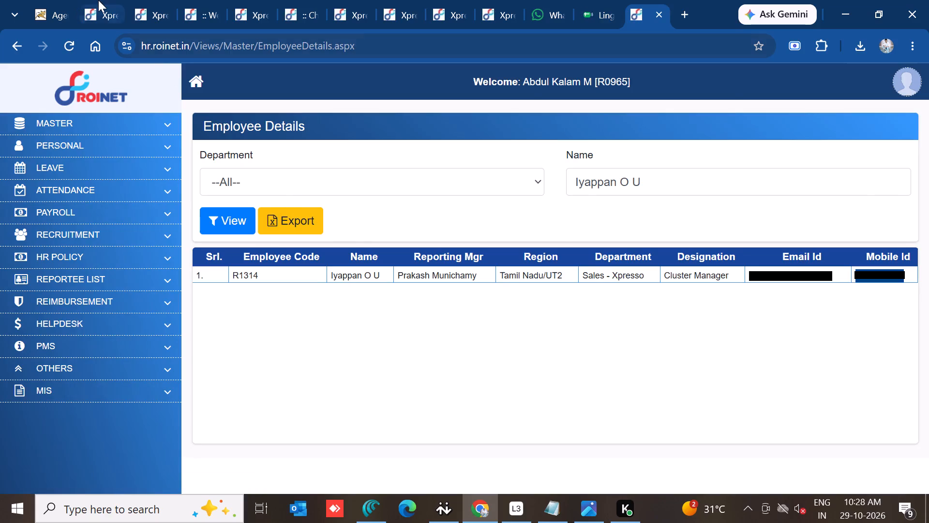
click(98, 0)
click(49, 280)
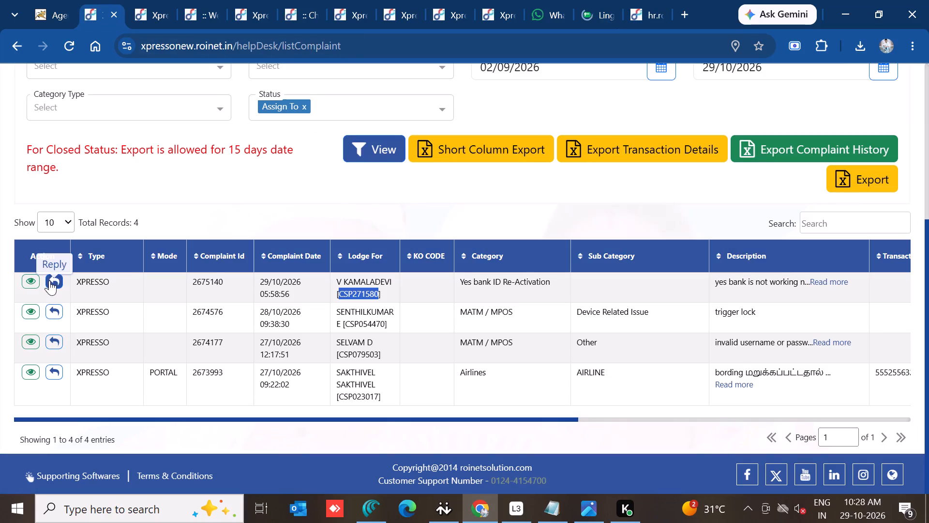
scroll(481, 370, down, 1)
click(358, 324)
key(ctrl+v)
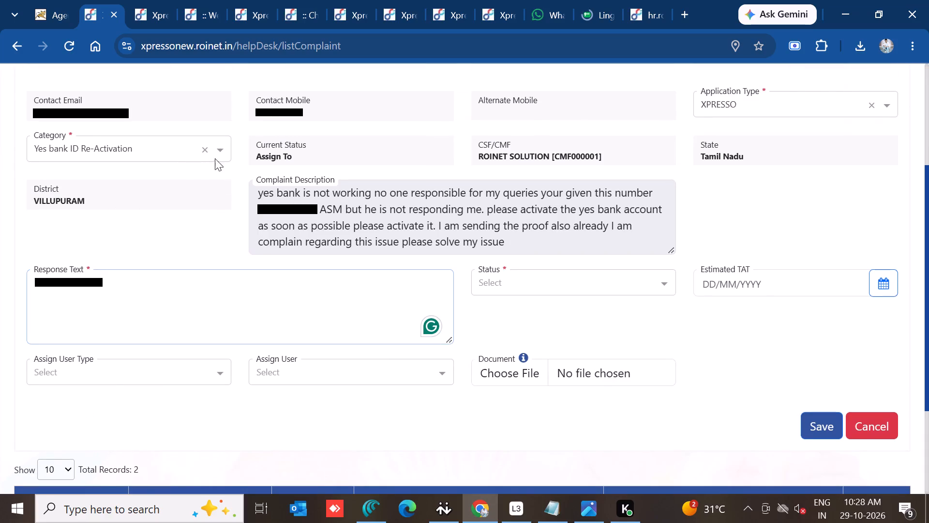
click(37, 282)
key(d)
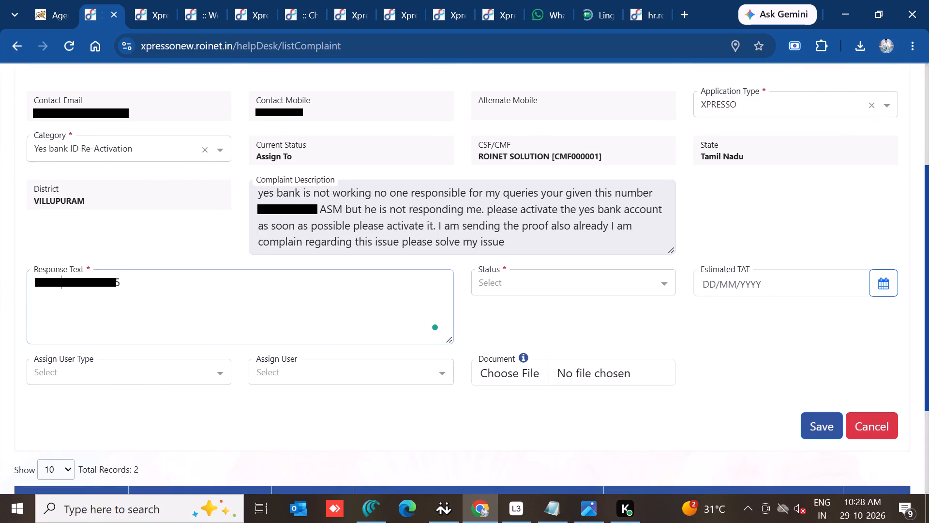
Complete the complaint's response text ahead of the phone number so it reads "Dear sir, kindly contact your ASM -".
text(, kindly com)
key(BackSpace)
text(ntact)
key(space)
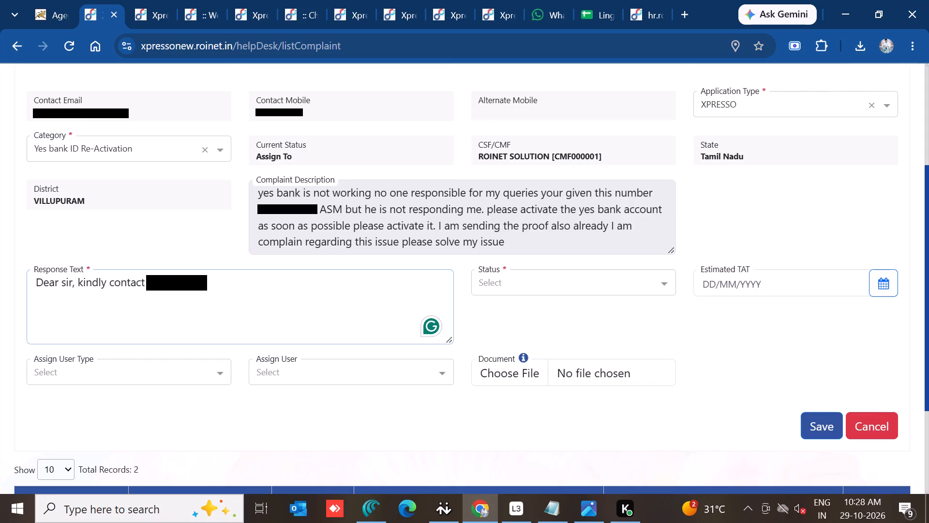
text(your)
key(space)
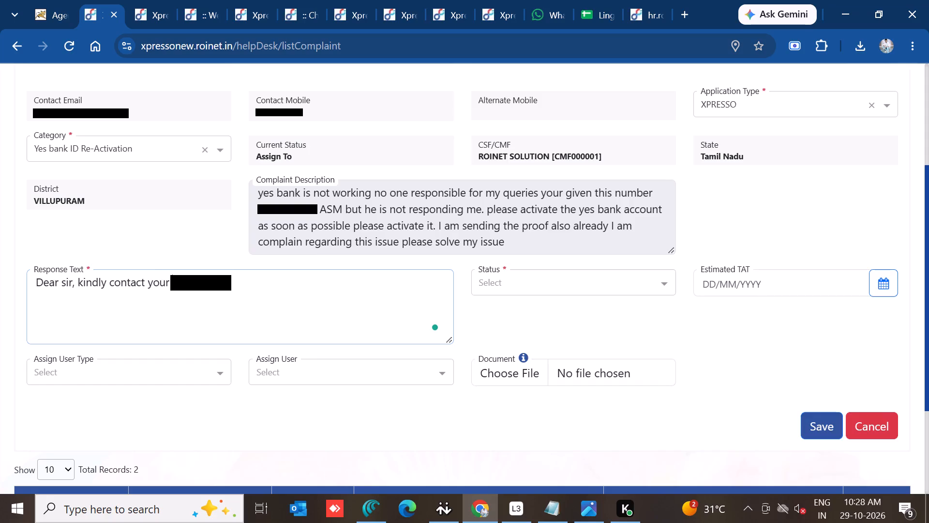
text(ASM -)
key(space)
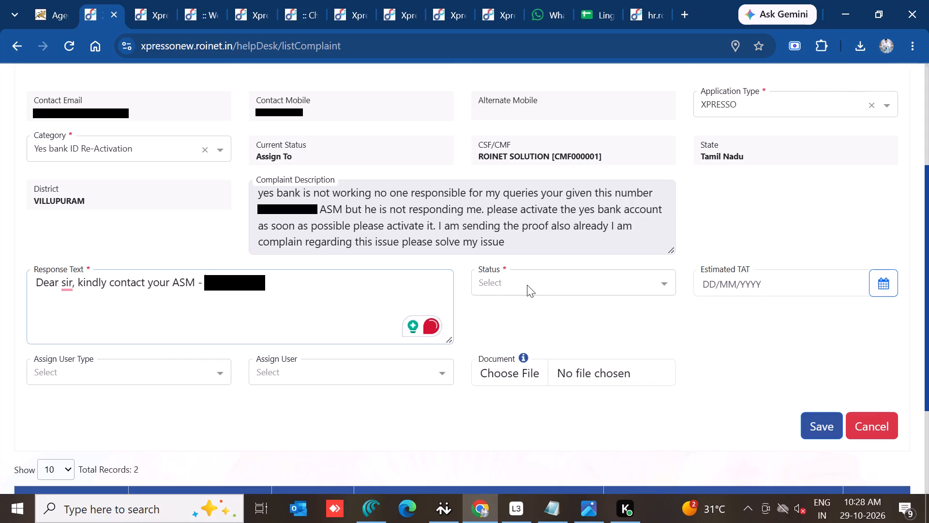
Set the status of the Yes bank ID Re-Activation complaint to Closed.
click(527, 285)
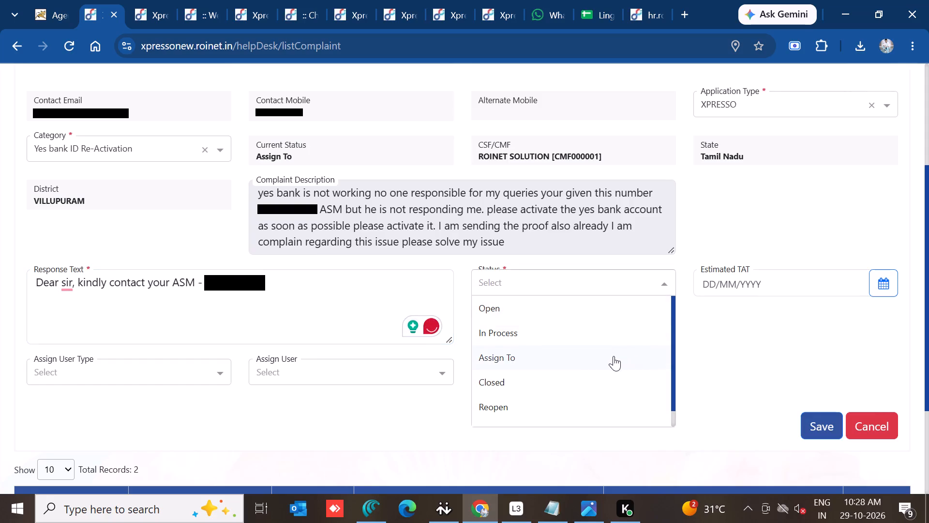
click(524, 379)
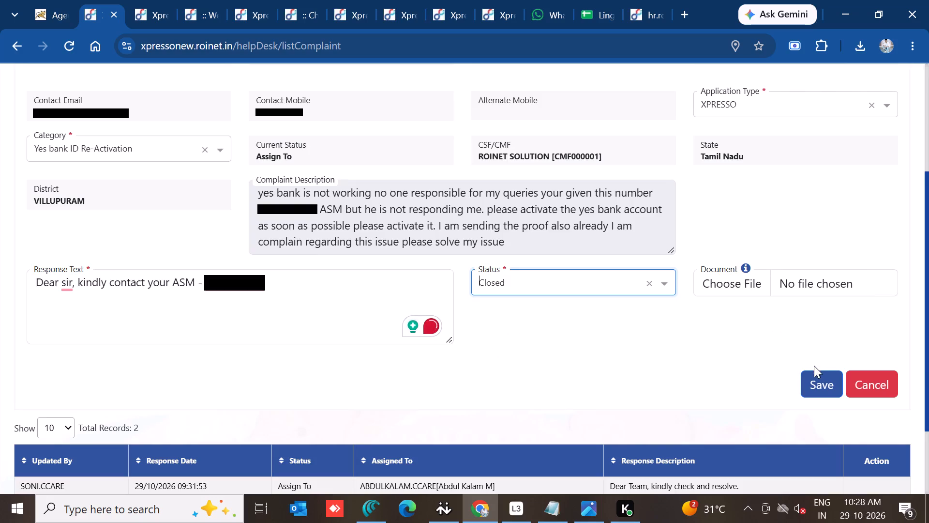
scroll(702, 182, up, 1)
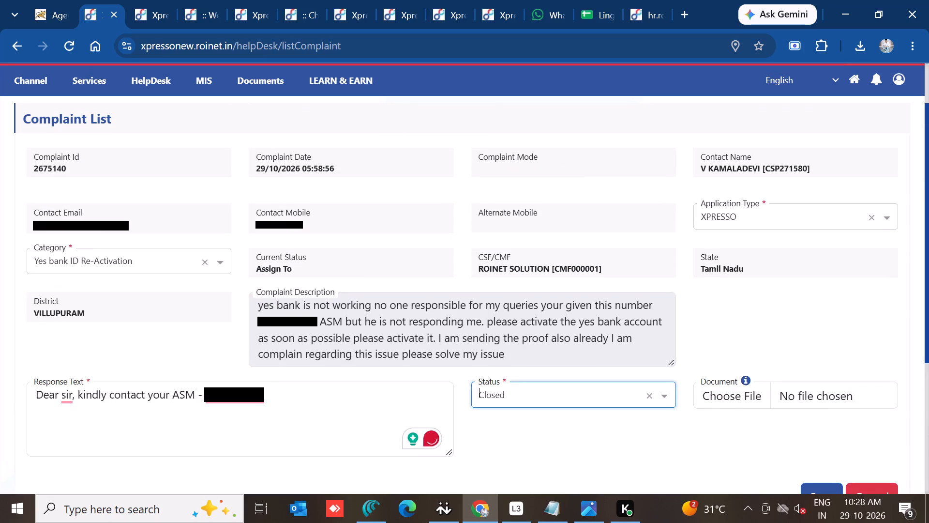
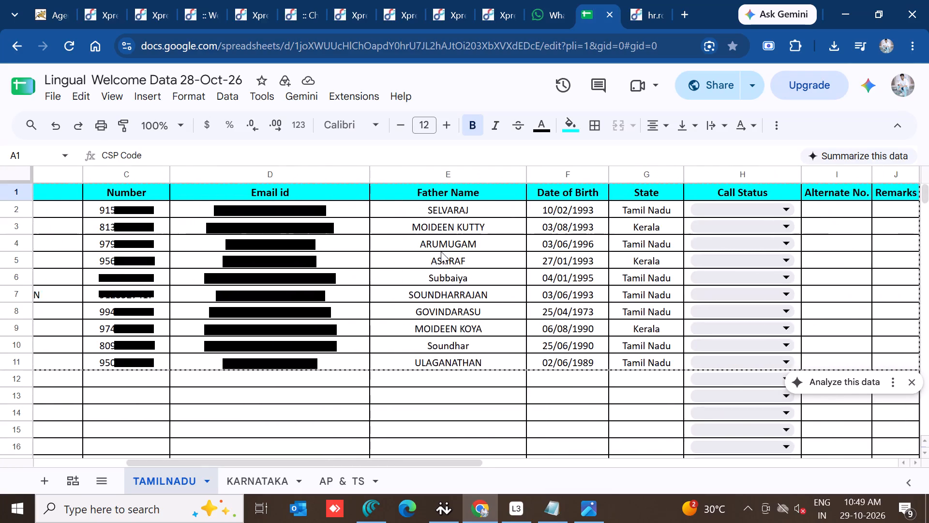
Switch to the Xpresso home page and open the HelpDesk's Channel Verification page.
scroll(441, 251, right, 5)
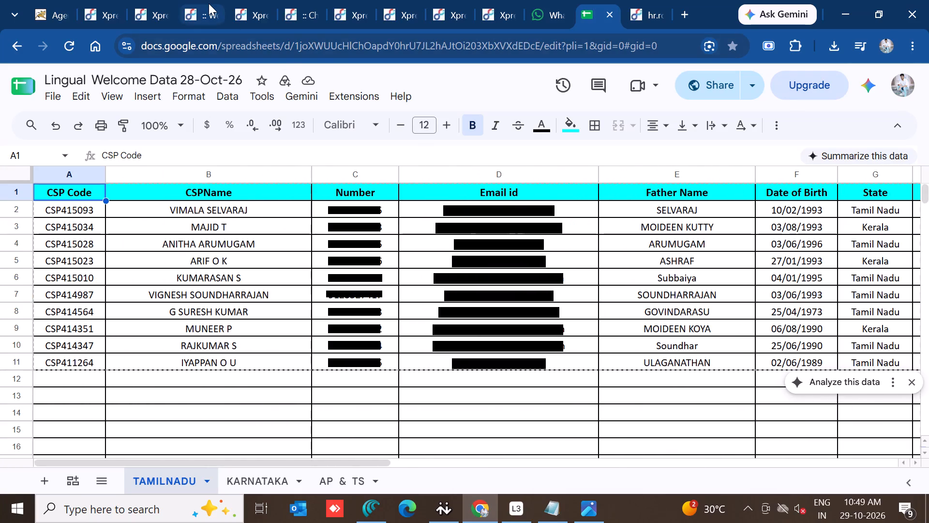
click(209, 3)
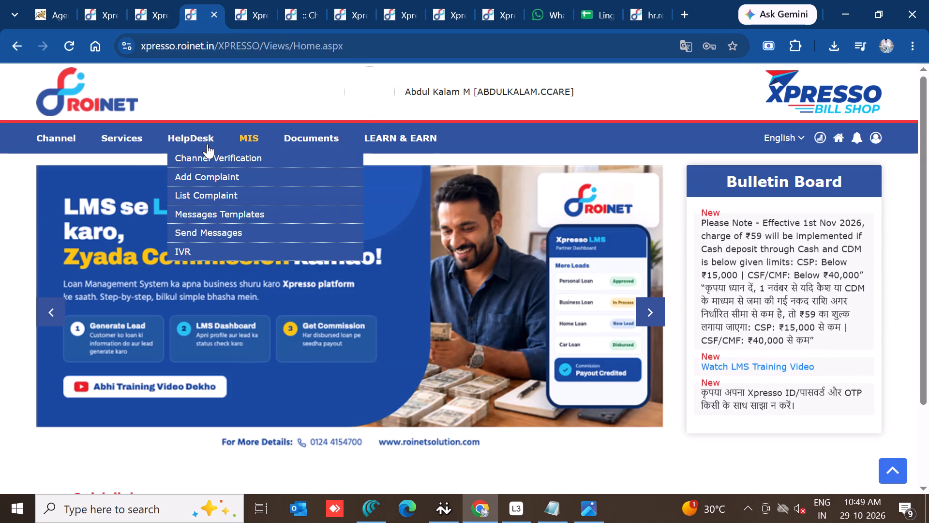
click(192, 158)
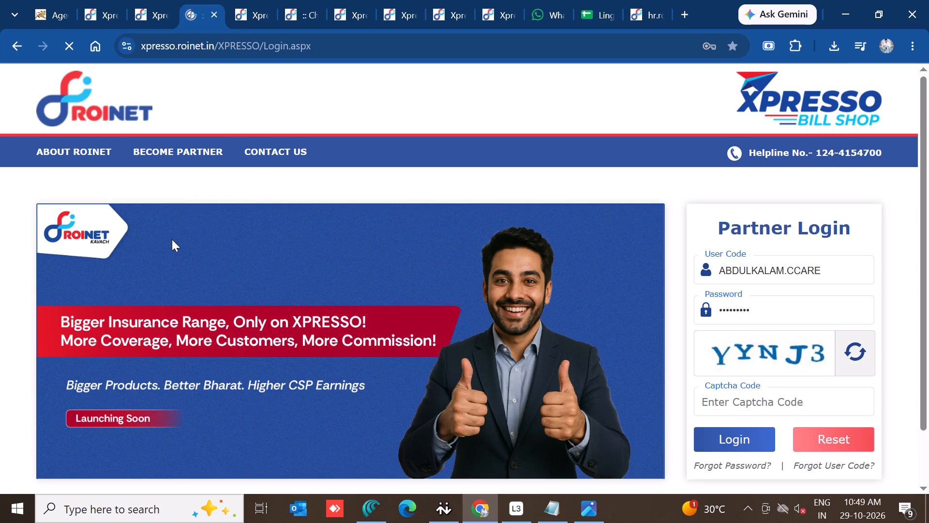
Log in to the Xpresso partner portal by completing the captcha, and dismiss the translation prompt.
click(752, 398)
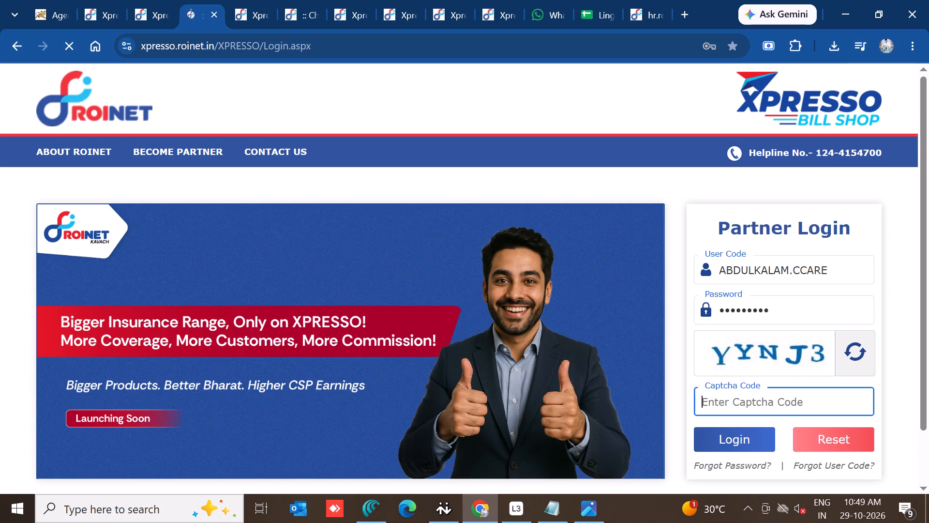
text(YY)
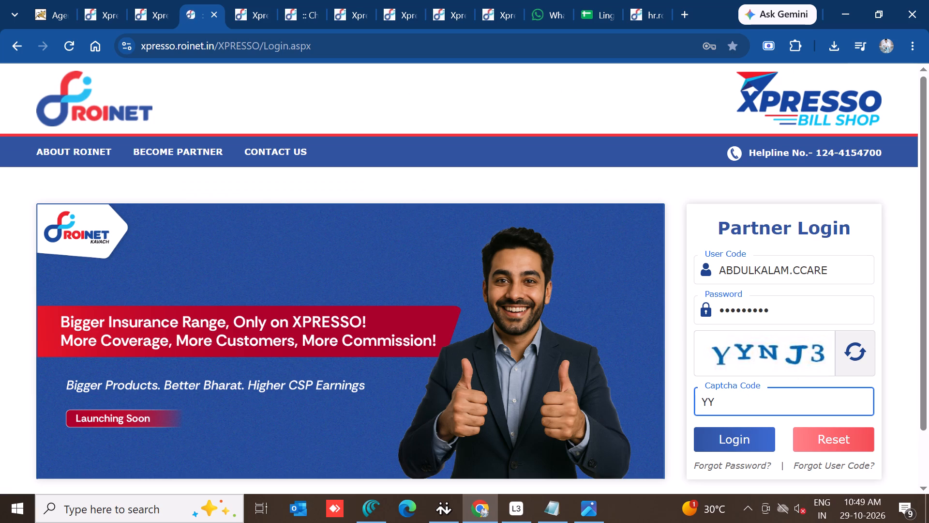
text(NJ)
key(3)
key(Return)
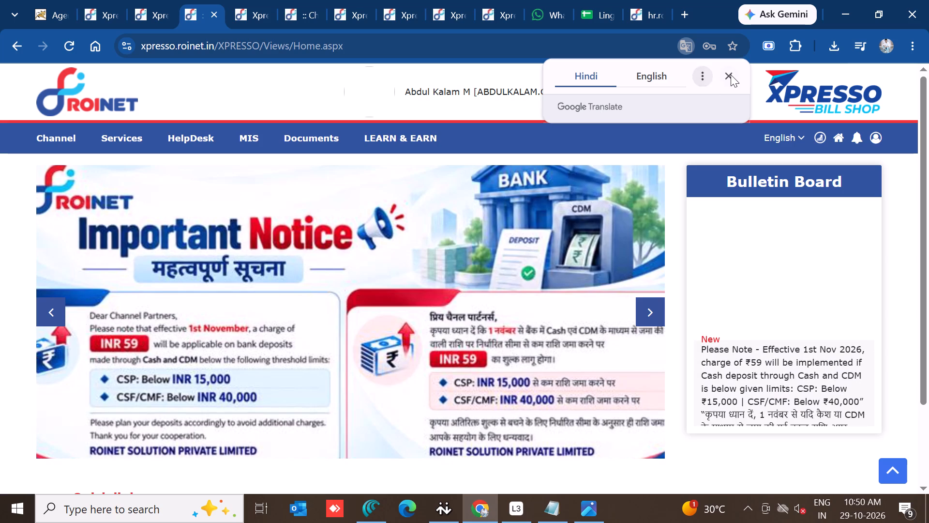
click(731, 75)
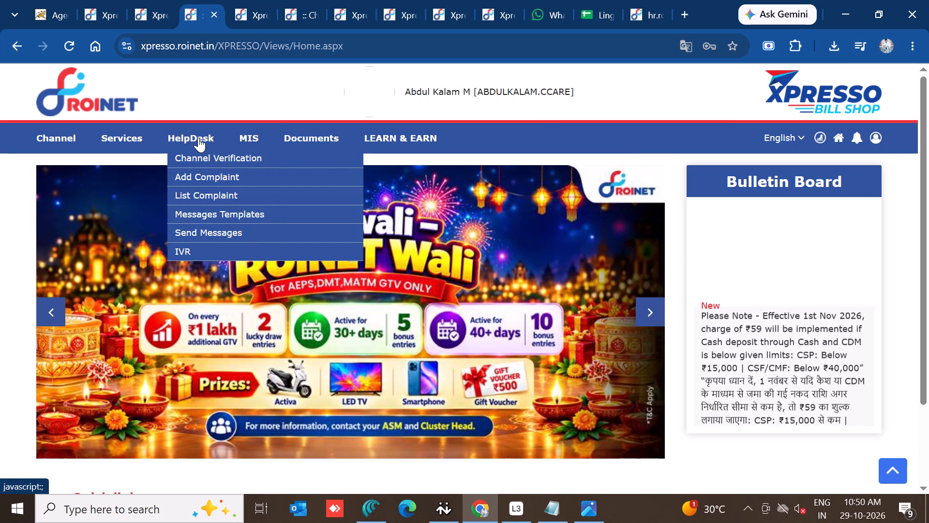
click(208, 159)
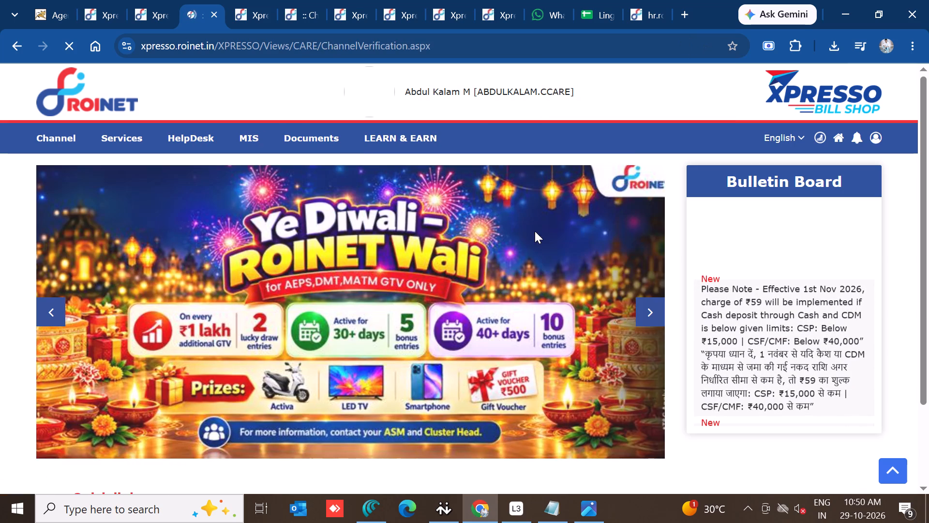
click(113, 309)
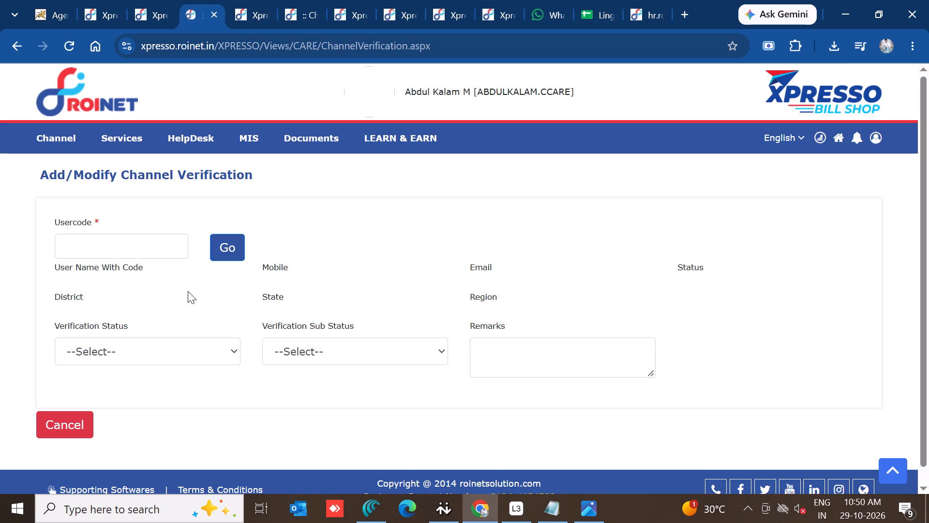
click(595, 3)
click(76, 209)
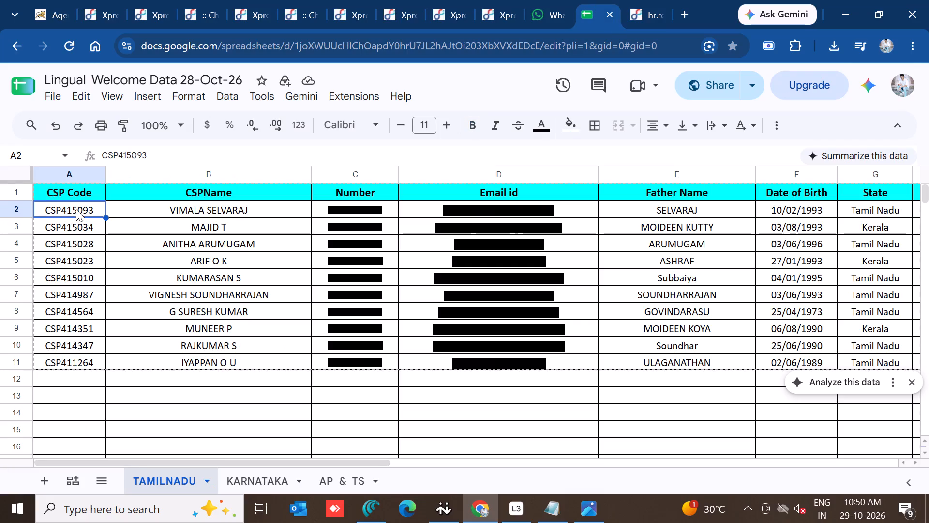
key(ctrl+c)
click(211, 0)
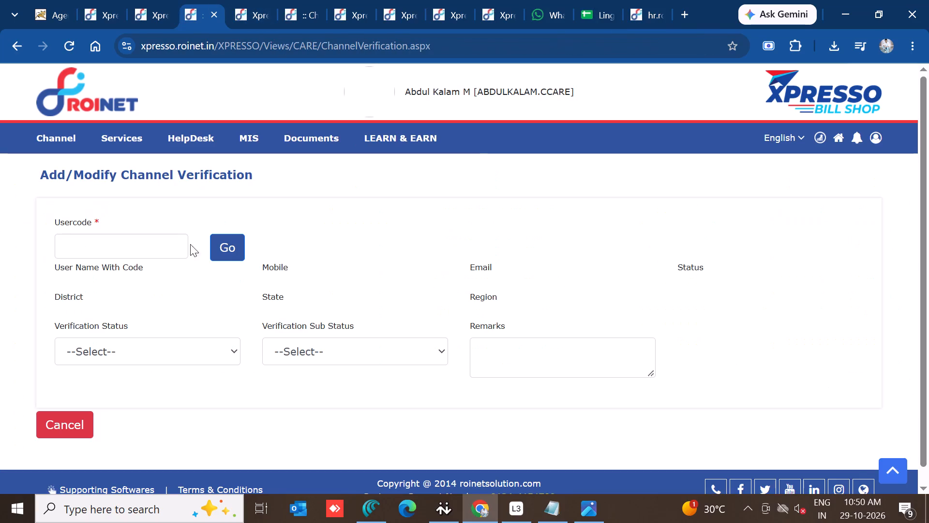
click(157, 246)
key(ctrl+v)
click(223, 256)
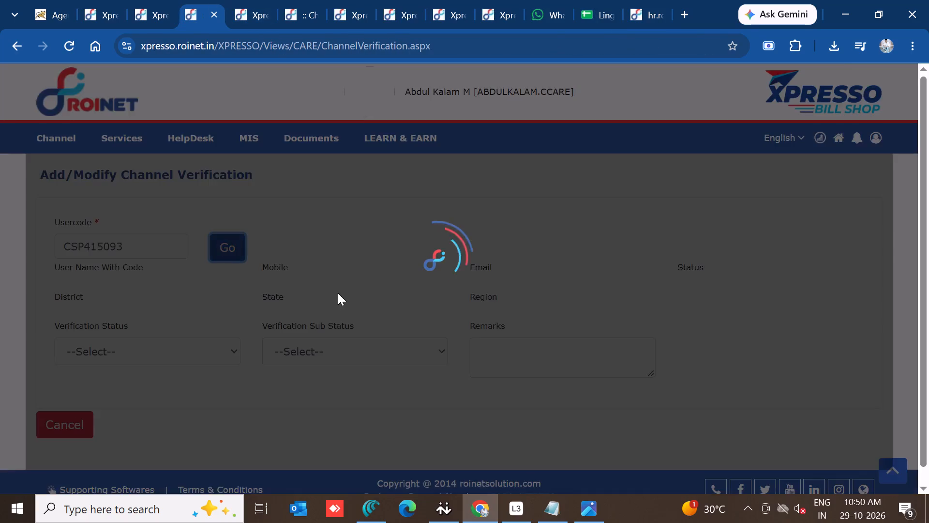
click(195, 374)
click(111, 430)
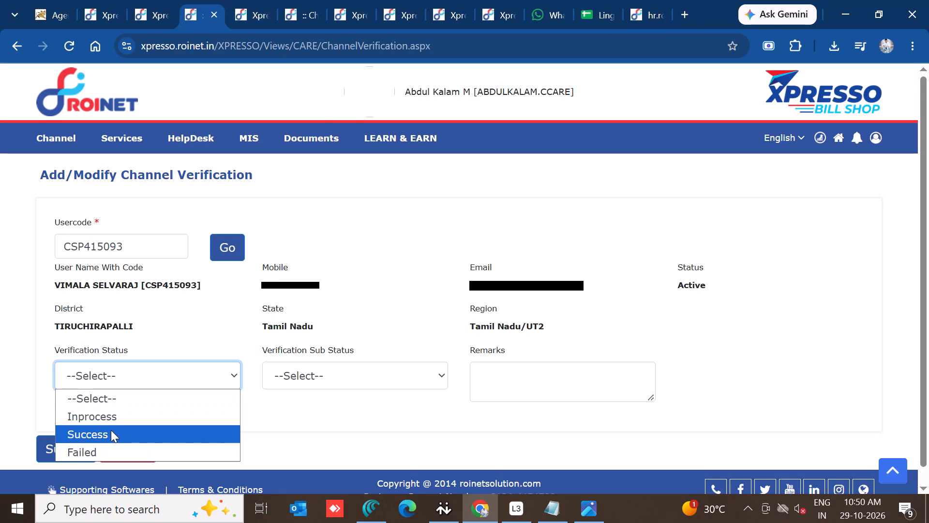
click(300, 381)
click(319, 415)
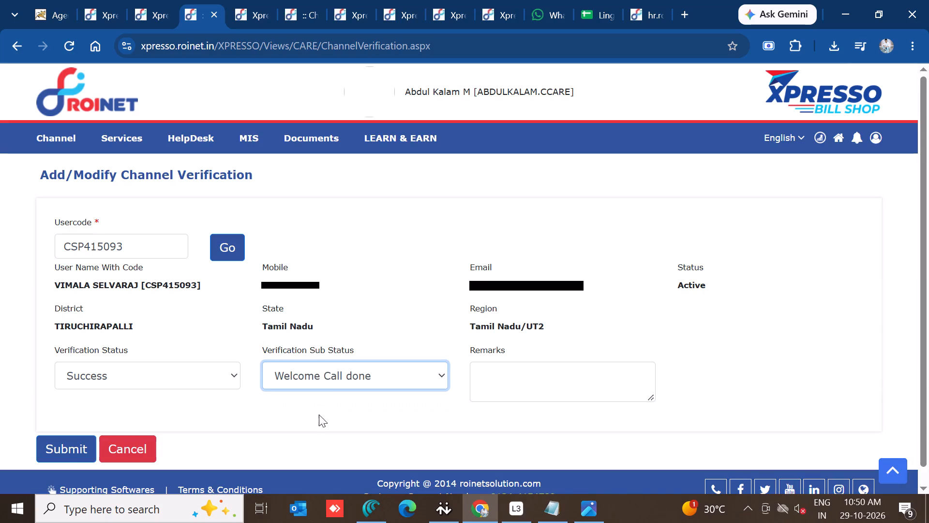
click(60, 446)
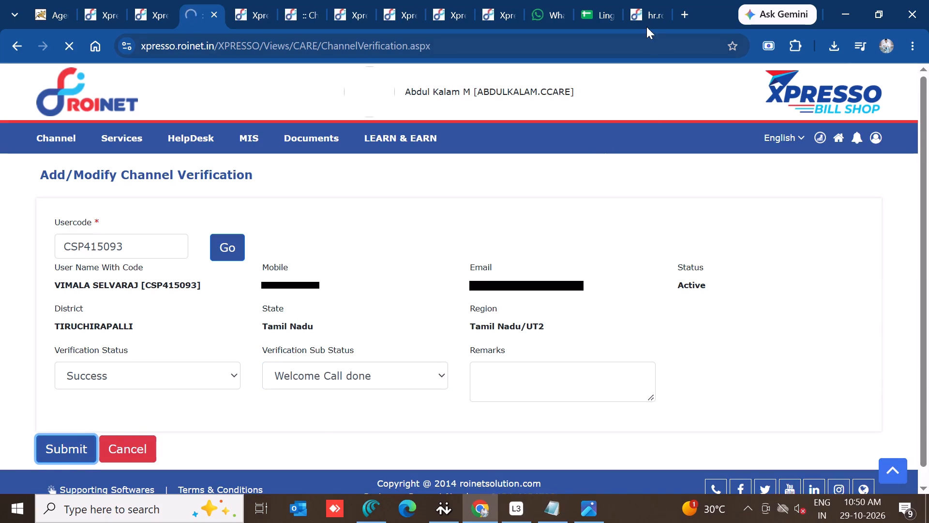
click(646, 19)
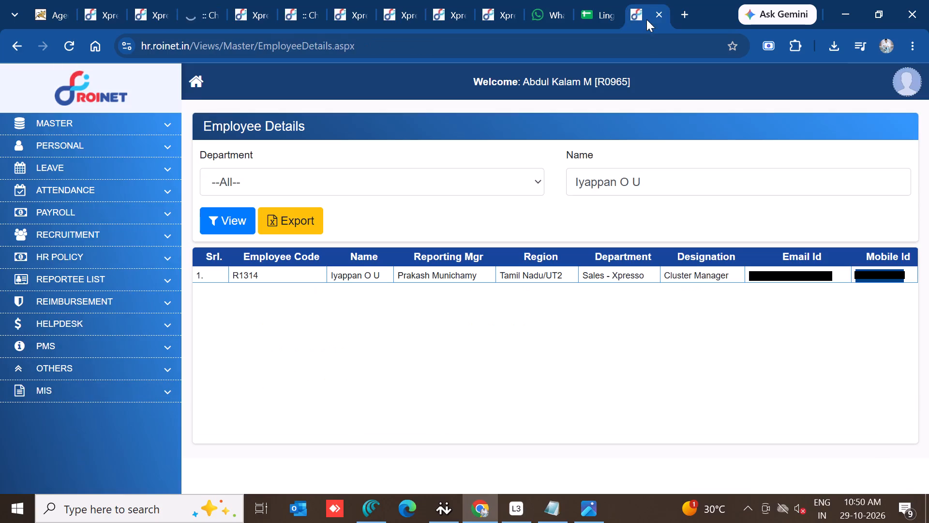
click(593, 0)
key(Down)
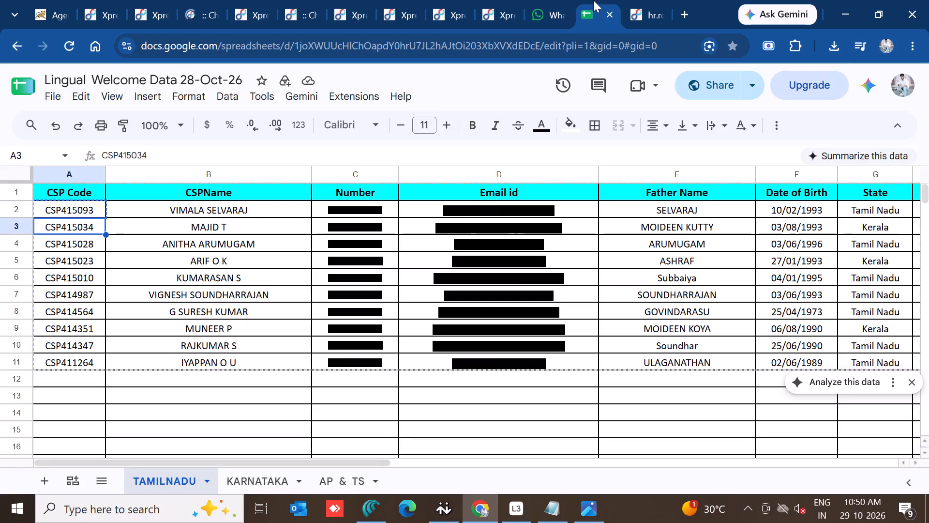
key(ctrl+c)
click(196, 7)
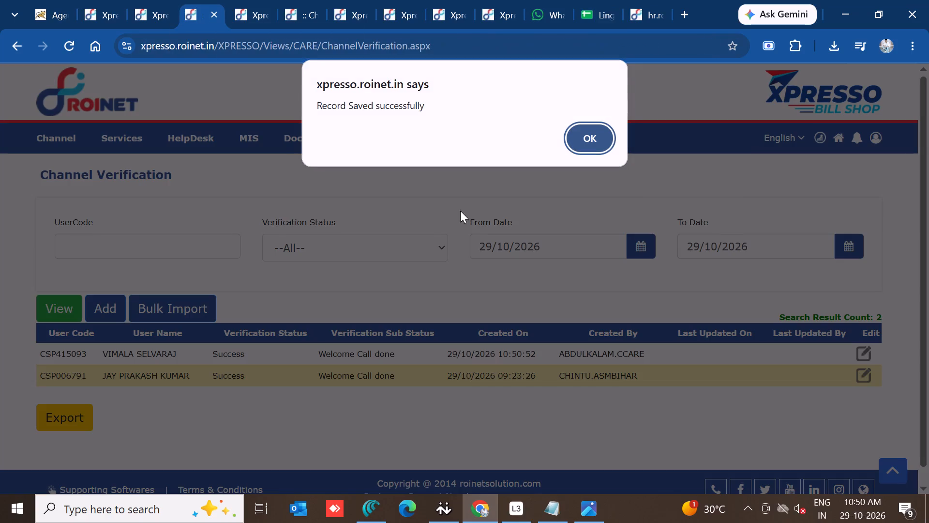
click(591, 146)
click(105, 305)
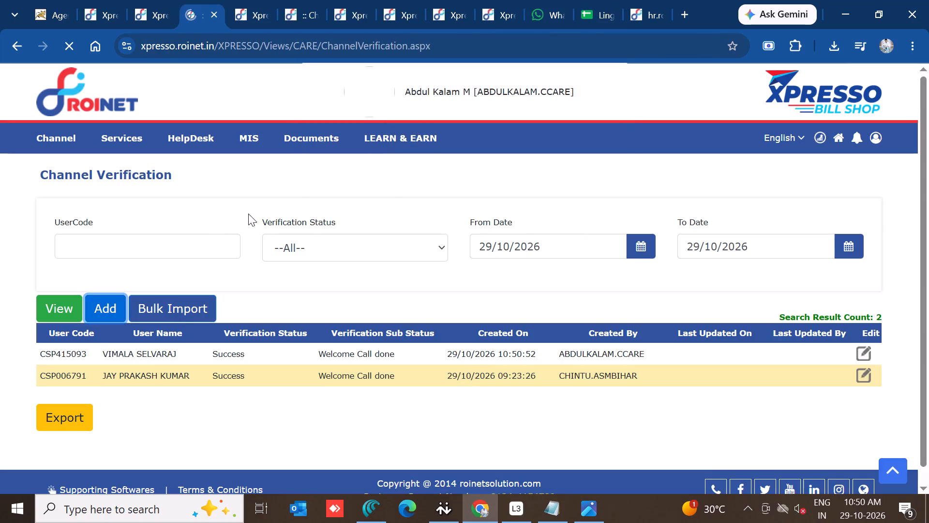
double_click(161, 242)
key(ctrl+v)
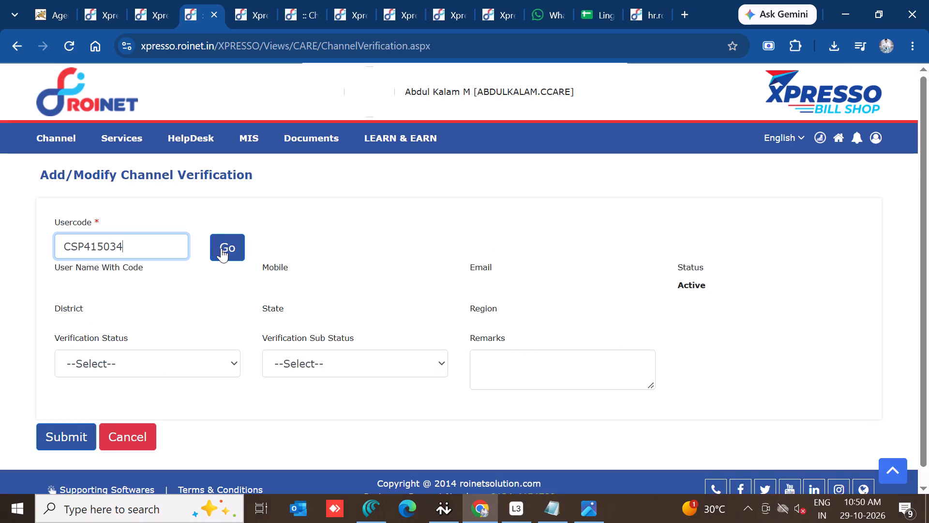
click(225, 248)
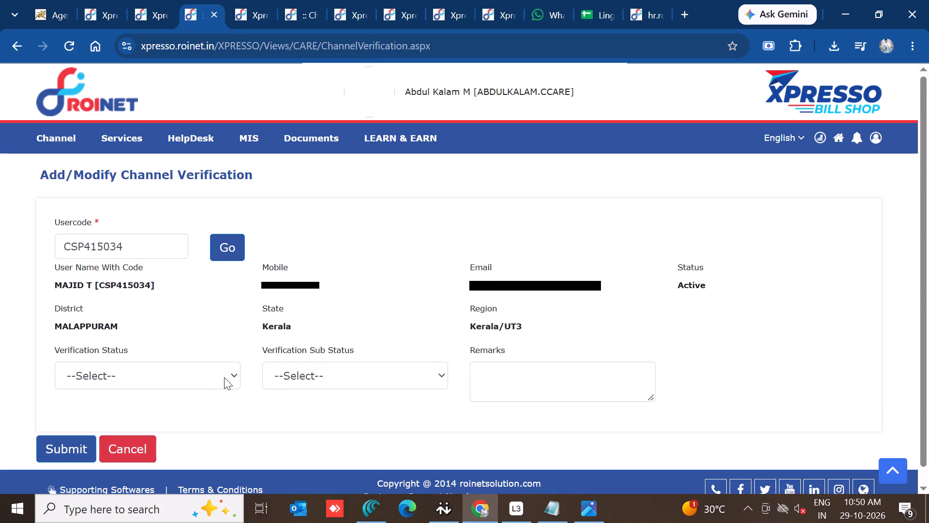
click(224, 377)
click(129, 429)
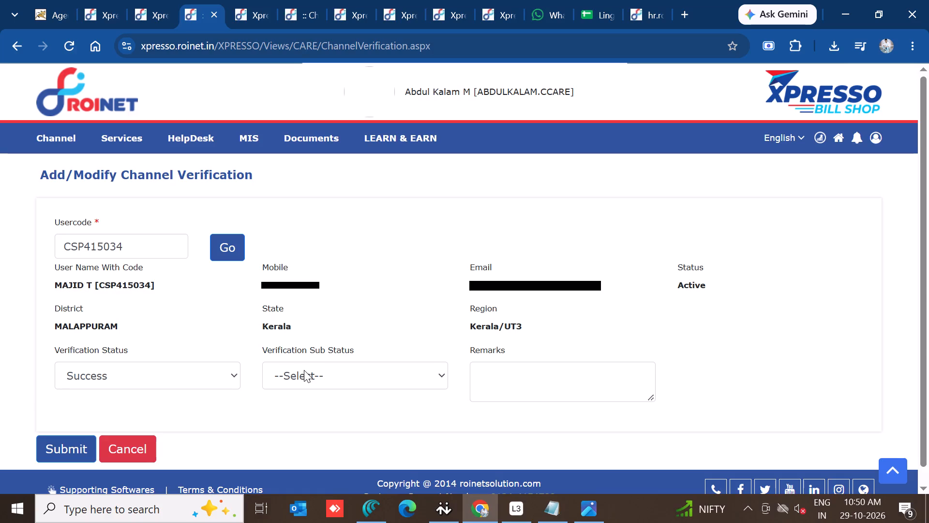
click(304, 370)
click(334, 416)
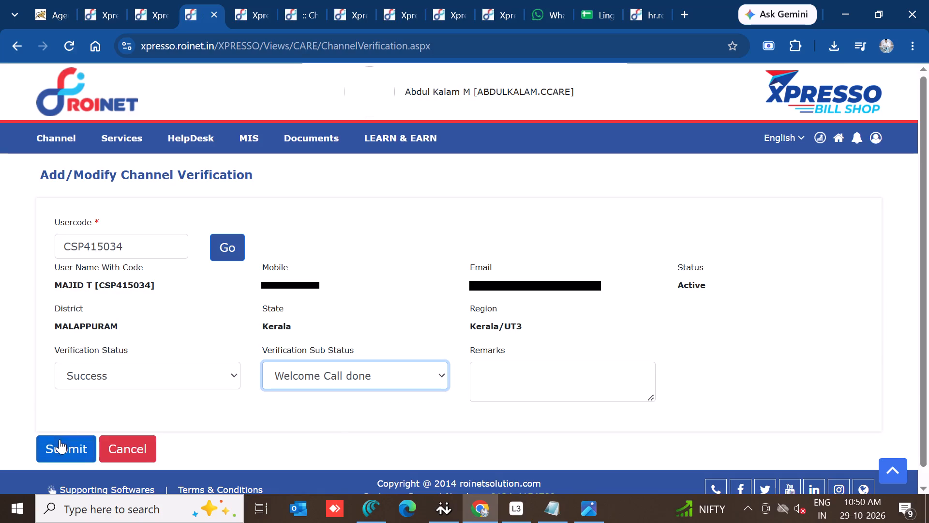
click(60, 439)
click(591, 0)
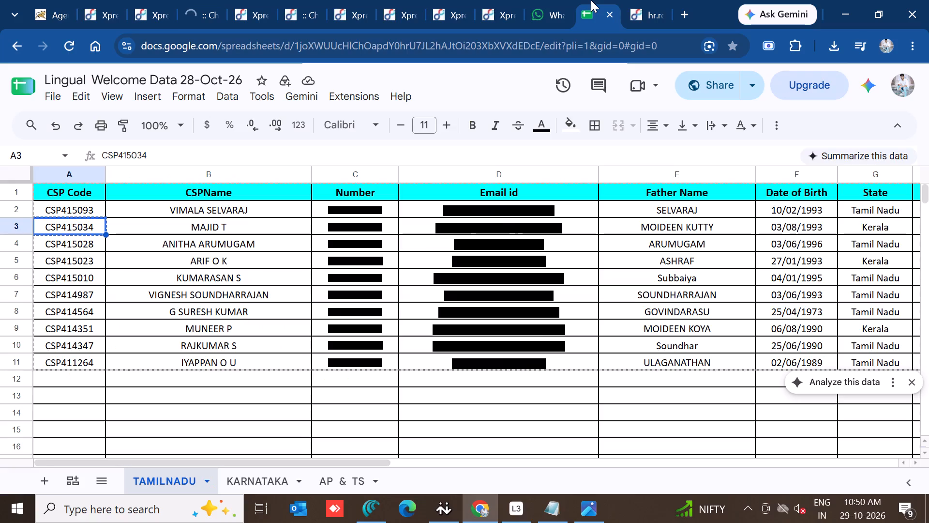
key(Down)
key(ctrl+c)
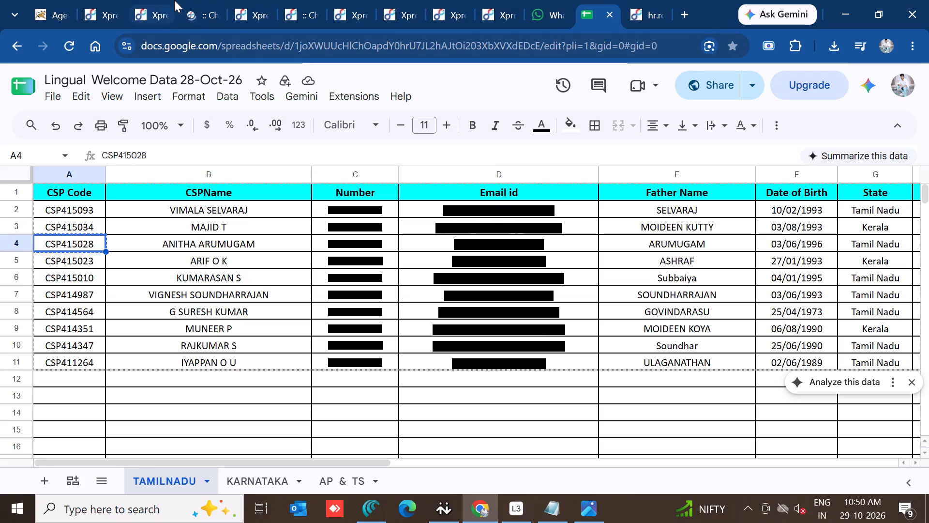
click(174, 0)
click(208, 0)
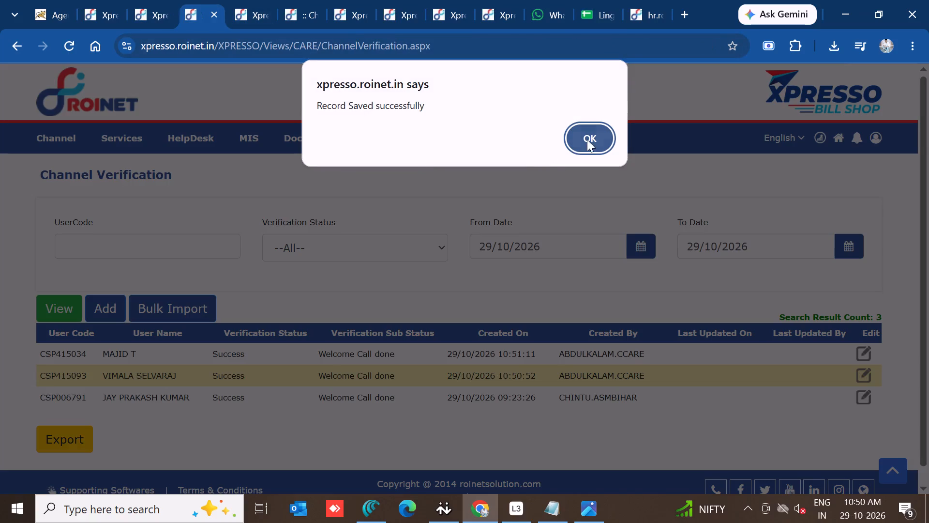
click(587, 139)
click(109, 300)
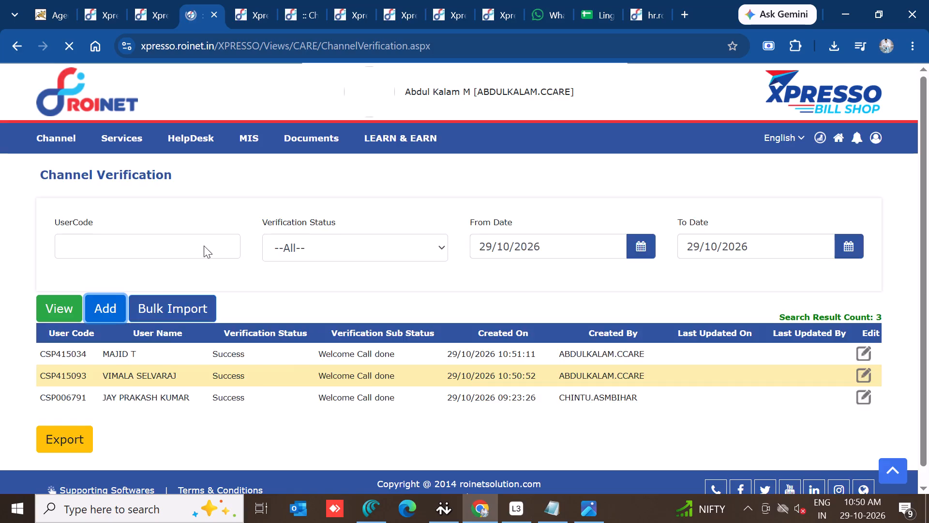
double_click(172, 238)
key(ctrl+v)
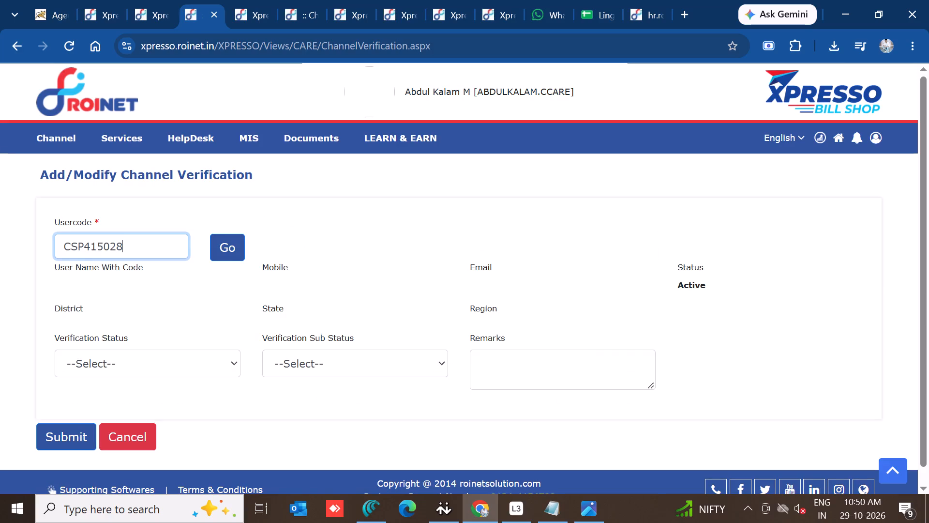
click(230, 249)
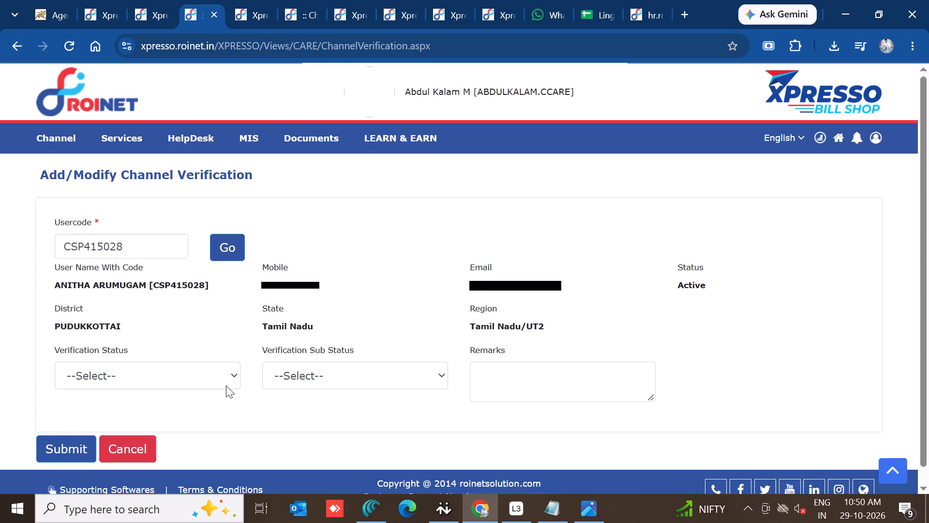
click(226, 385)
click(143, 433)
click(339, 389)
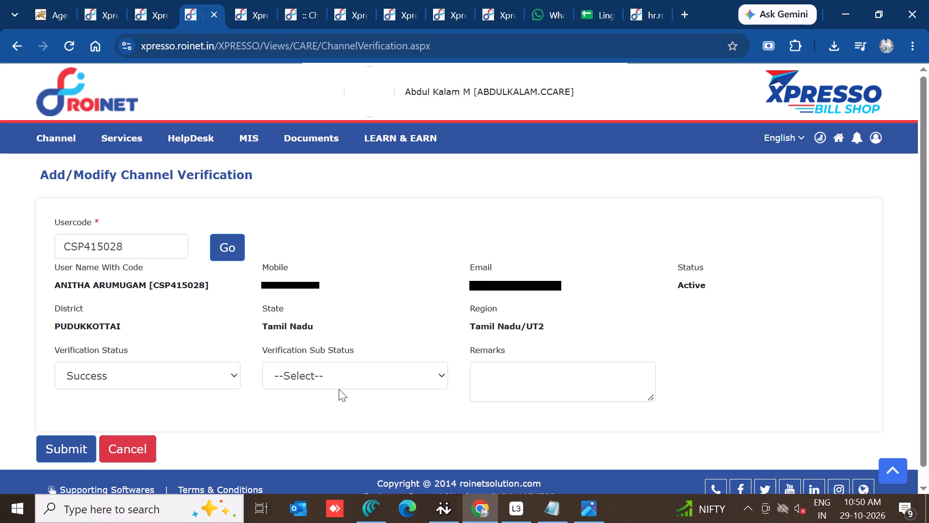
click(342, 385)
click(320, 414)
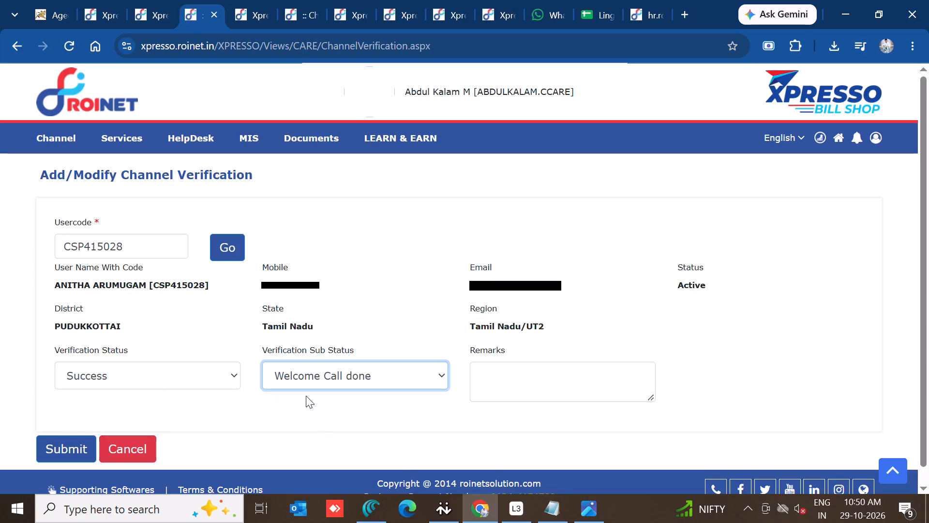
click(71, 442)
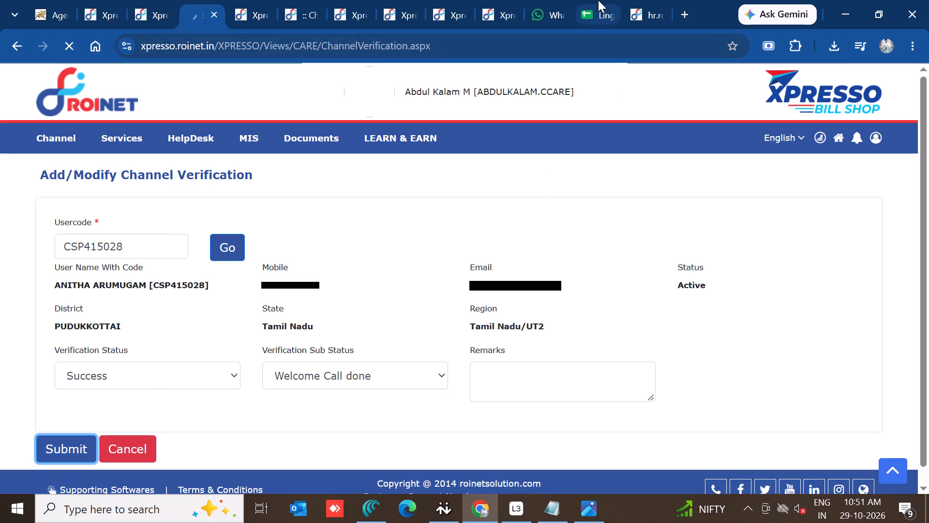
click(598, 0)
key(Down)
key(ctrl+c)
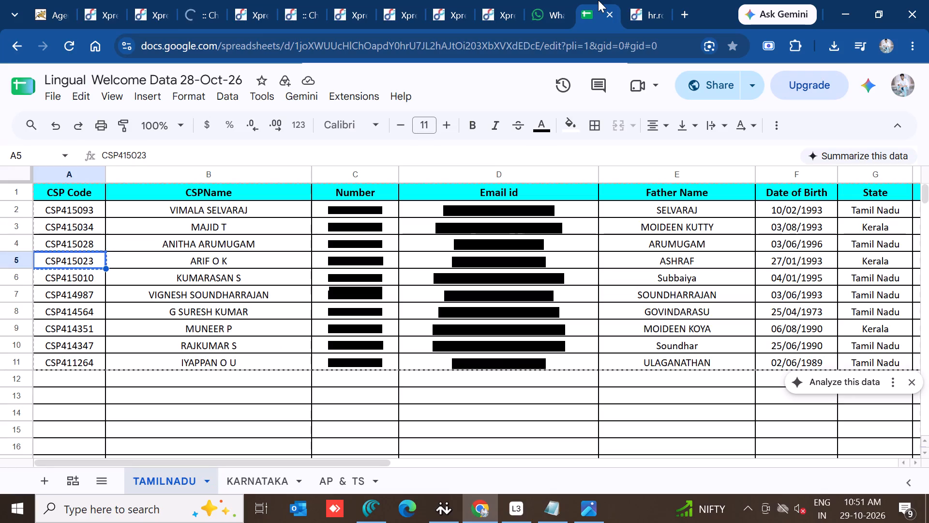
click(185, 0)
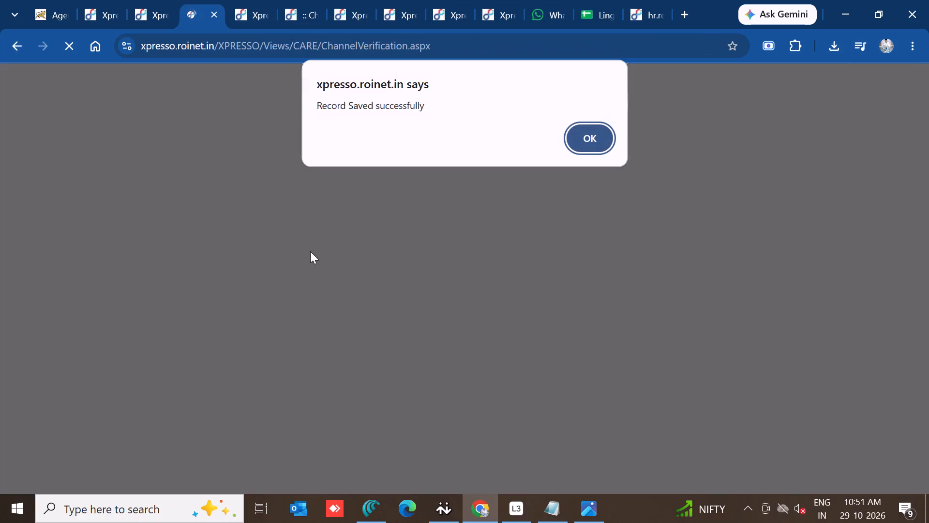
click(582, 128)
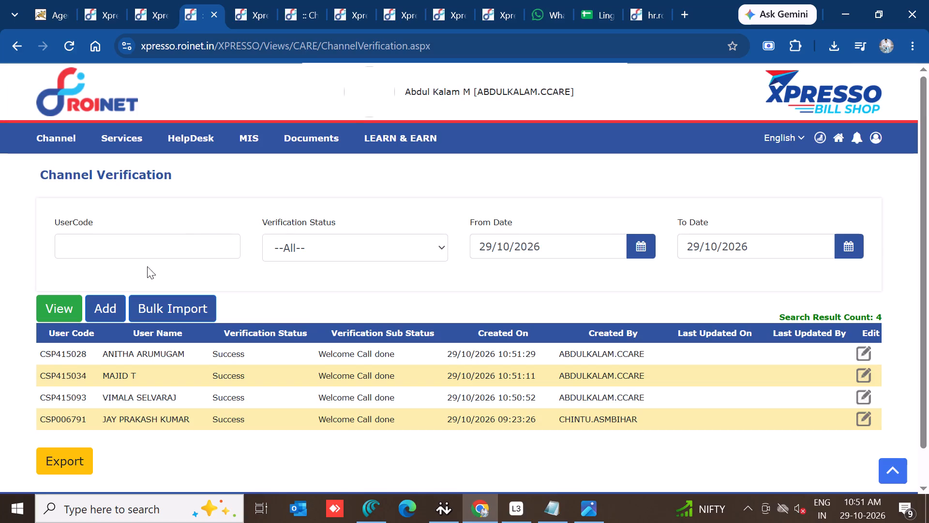
click(107, 313)
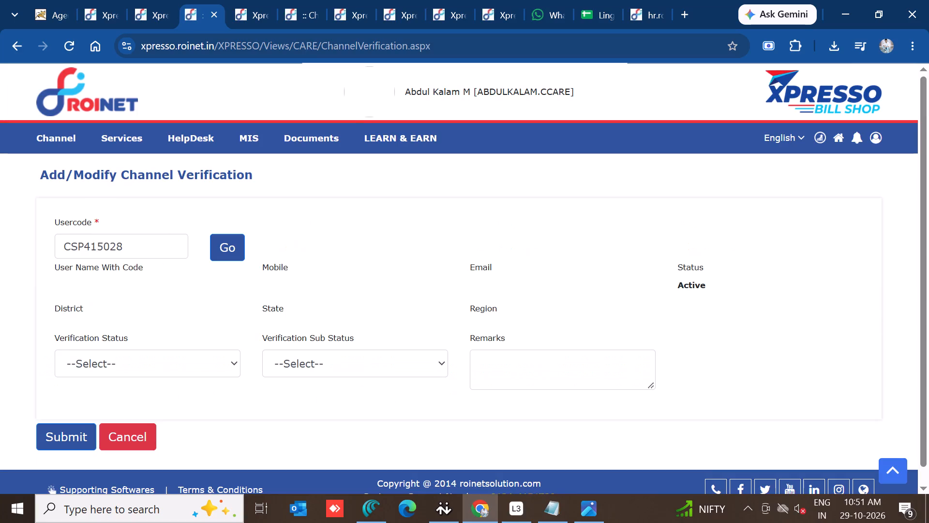
double_click(155, 247)
key(ctrl+v)
click(223, 246)
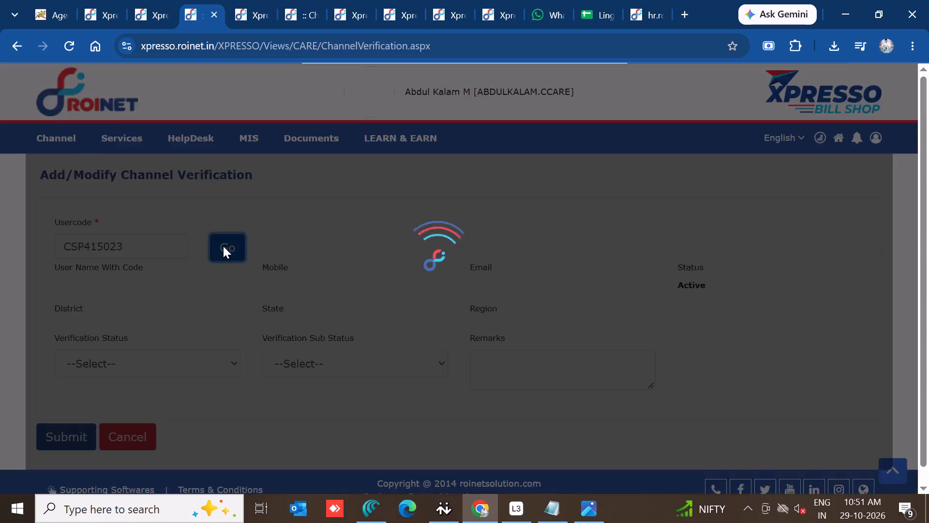
click(189, 372)
click(123, 431)
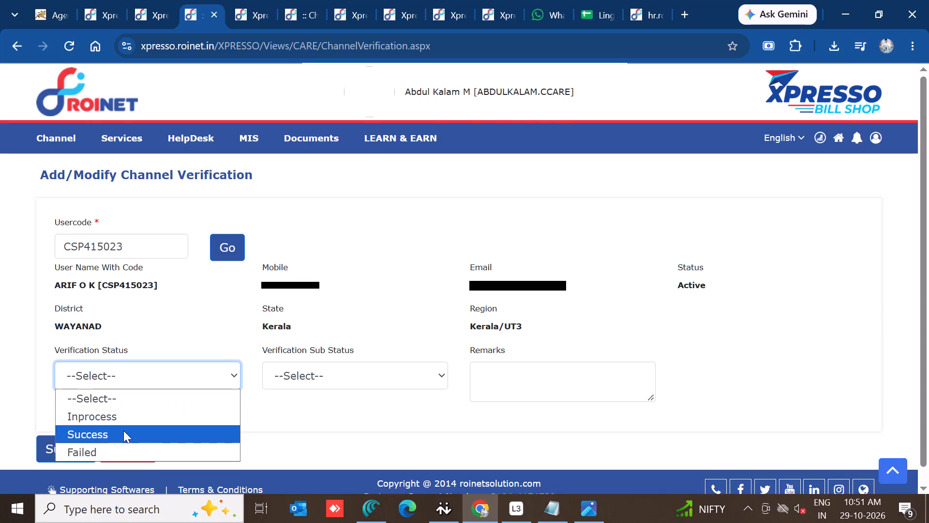
click(307, 376)
click(319, 412)
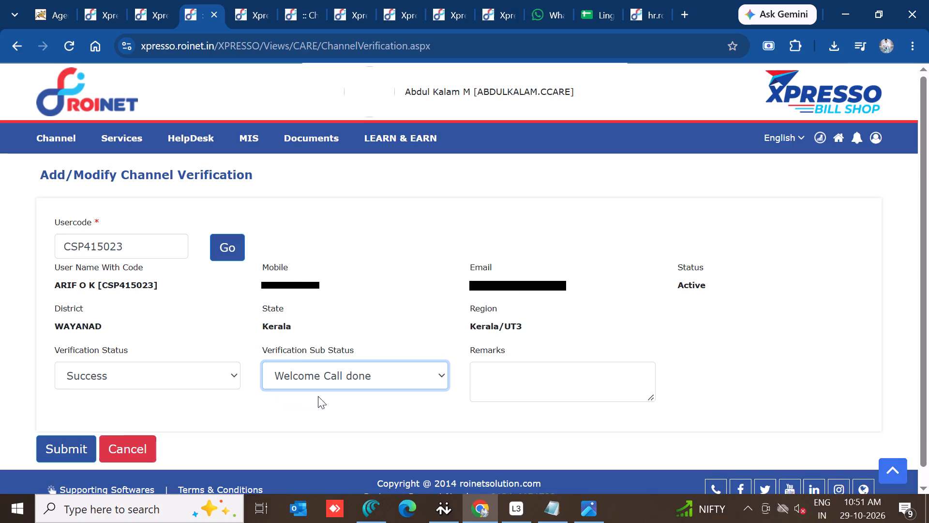
click(90, 439)
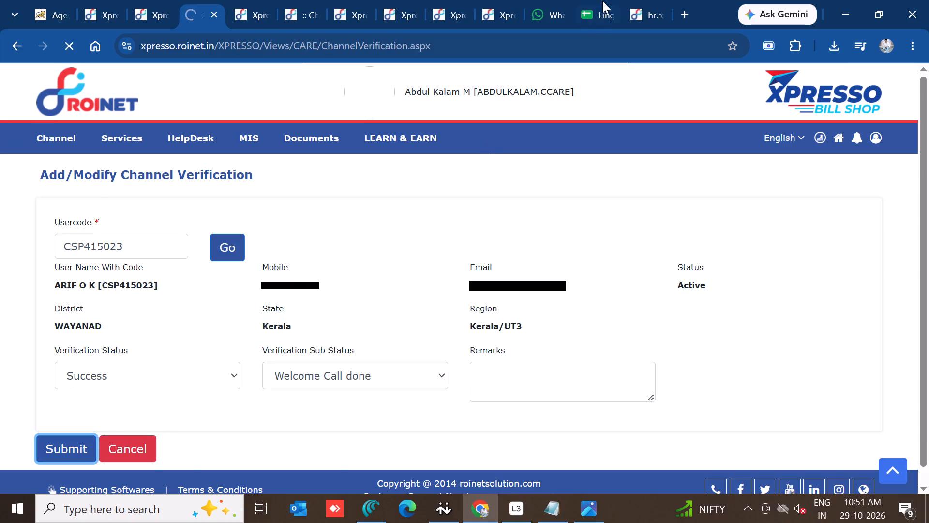
click(602, 1)
key(Down)
key(ctrl+c)
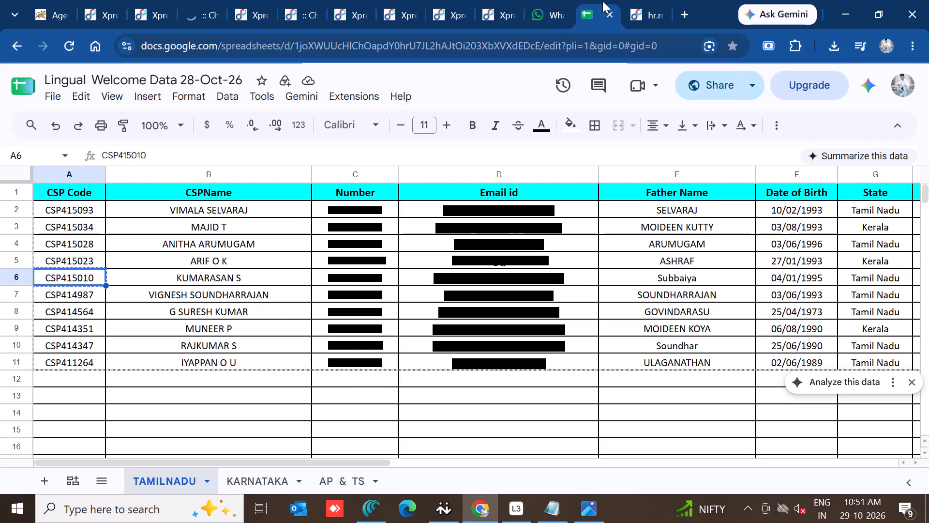
click(203, 0)
click(591, 138)
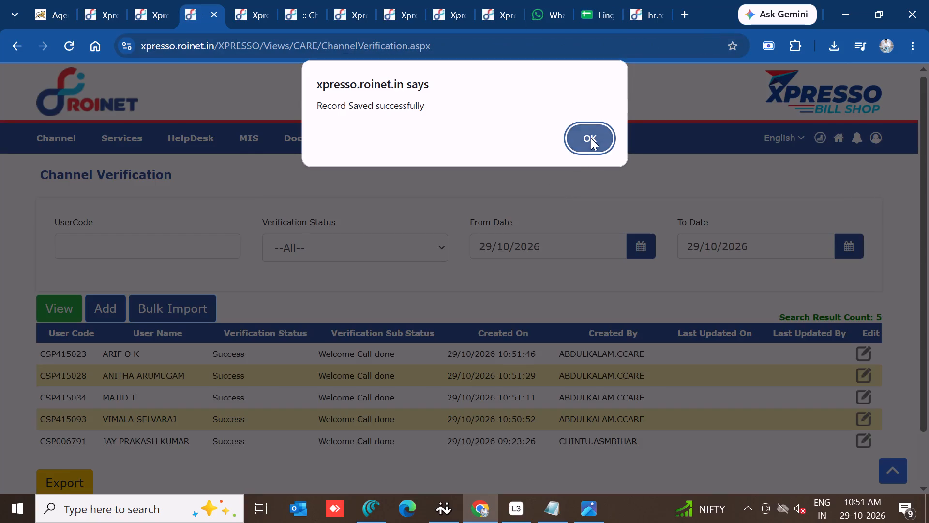
click(107, 306)
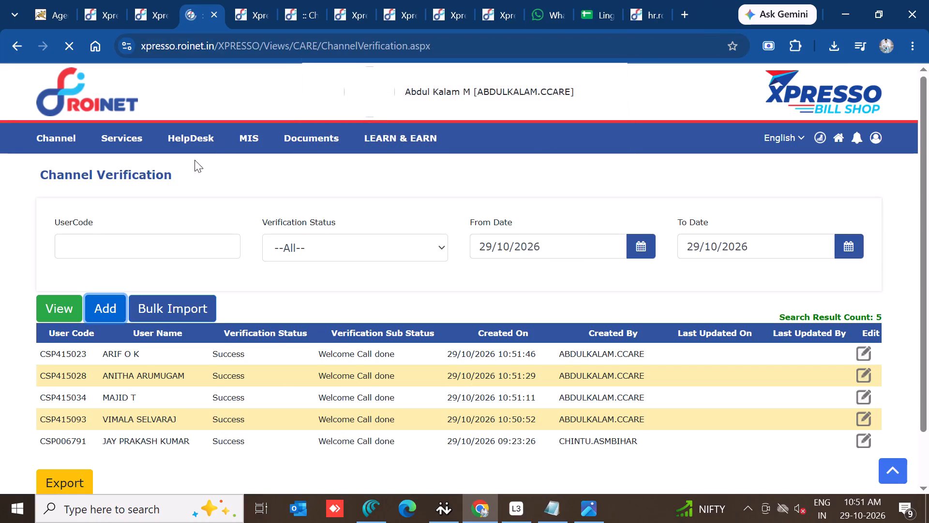
double_click(165, 244)
key(ctrl+v)
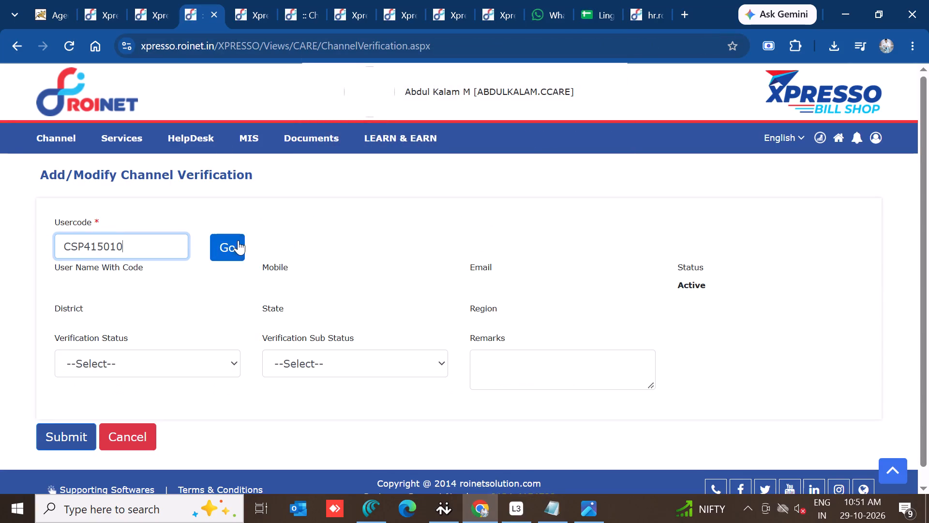
click(239, 240)
click(217, 370)
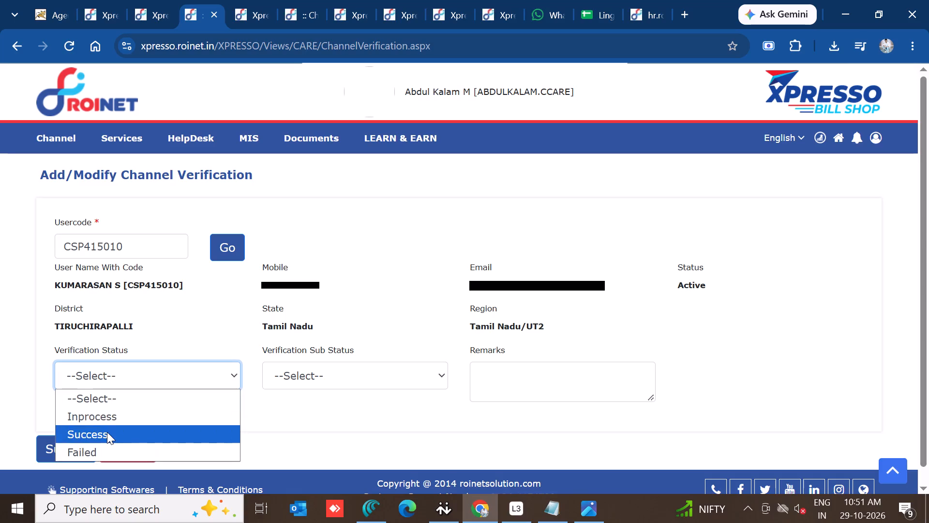
click(107, 432)
click(335, 360)
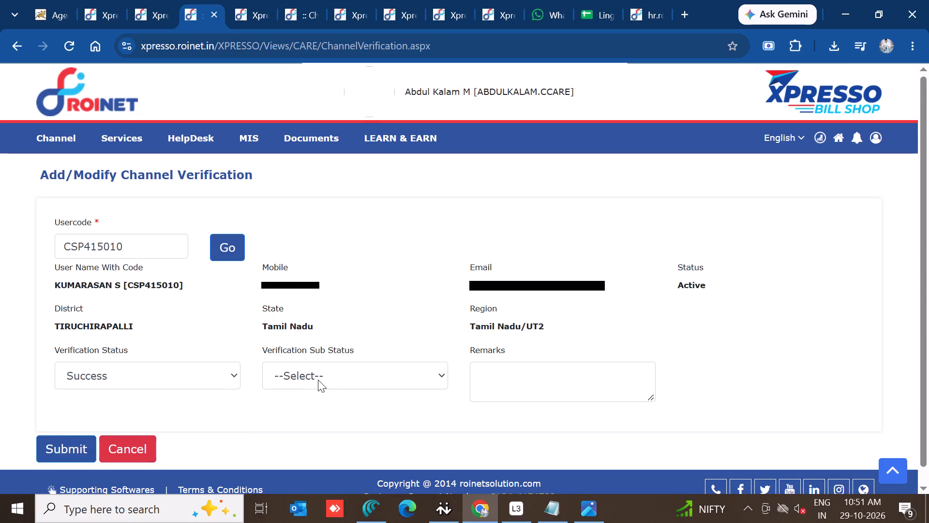
click(318, 380)
click(323, 419)
click(74, 447)
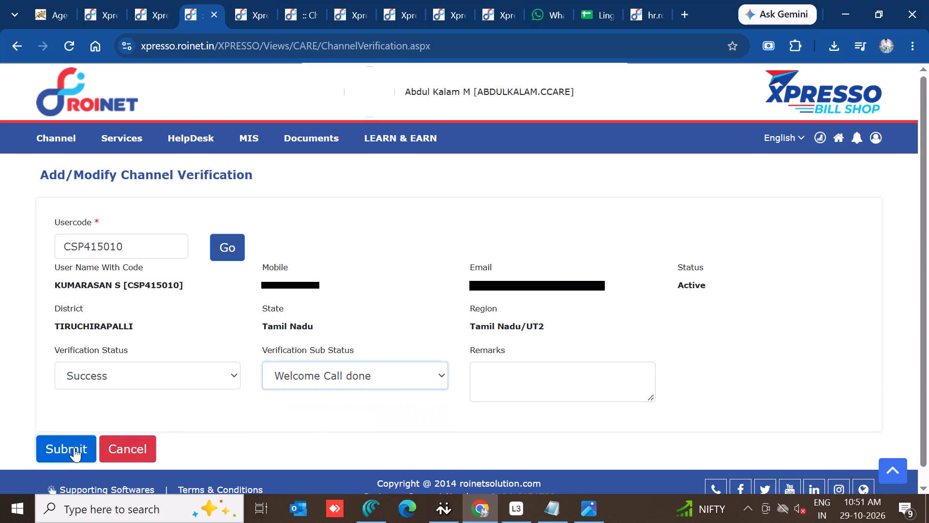
click(599, 1)
key(Down)
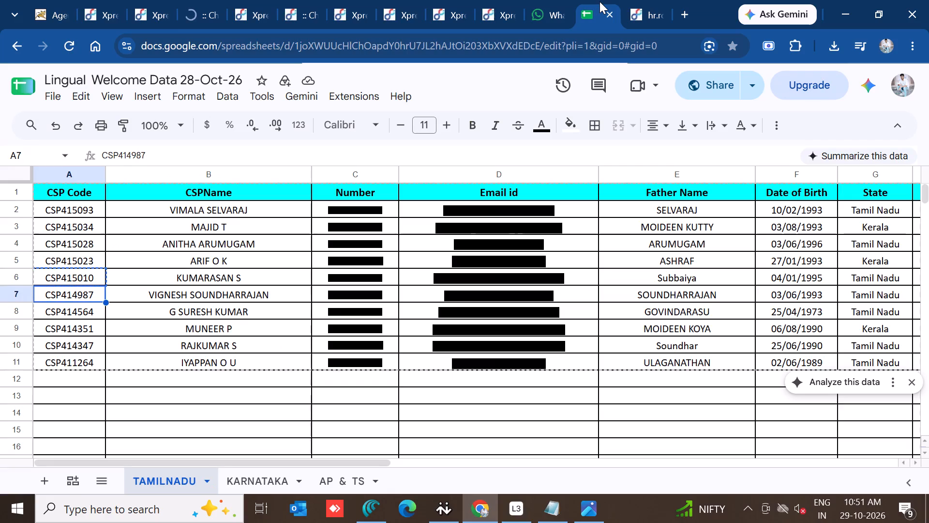
key(ctrl+c)
click(205, 0)
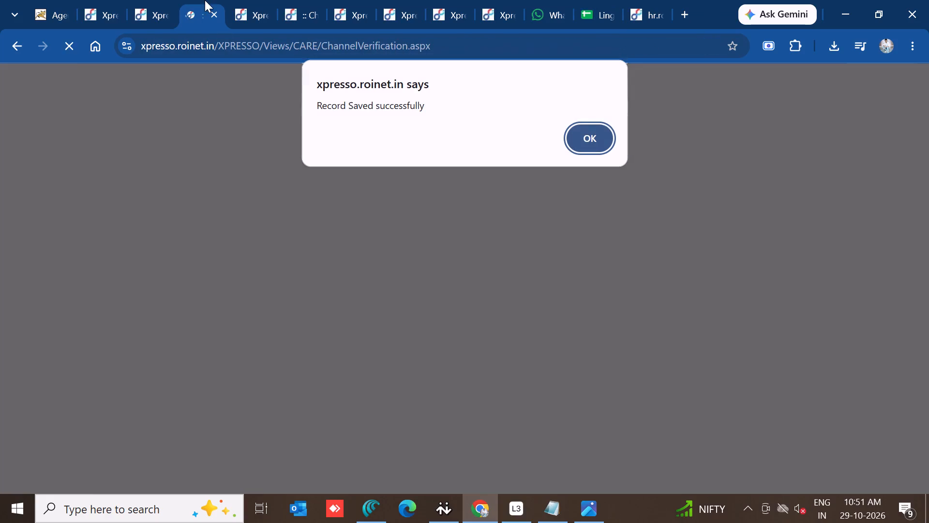
click(581, 138)
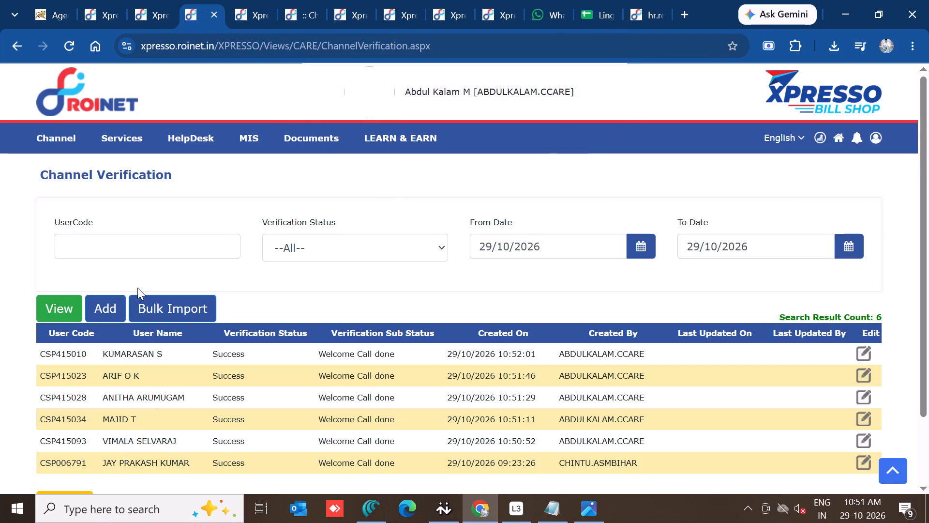
click(108, 302)
double_click(157, 246)
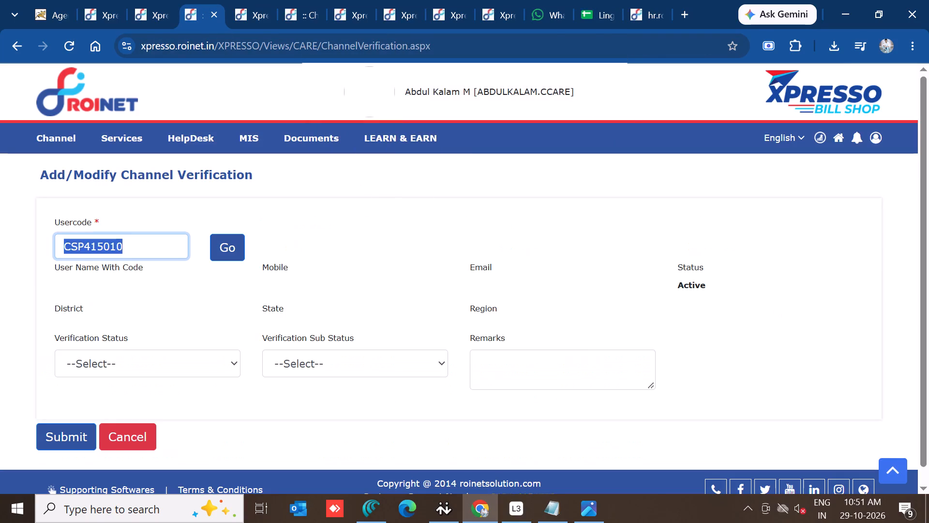
key(ctrl+v)
click(230, 251)
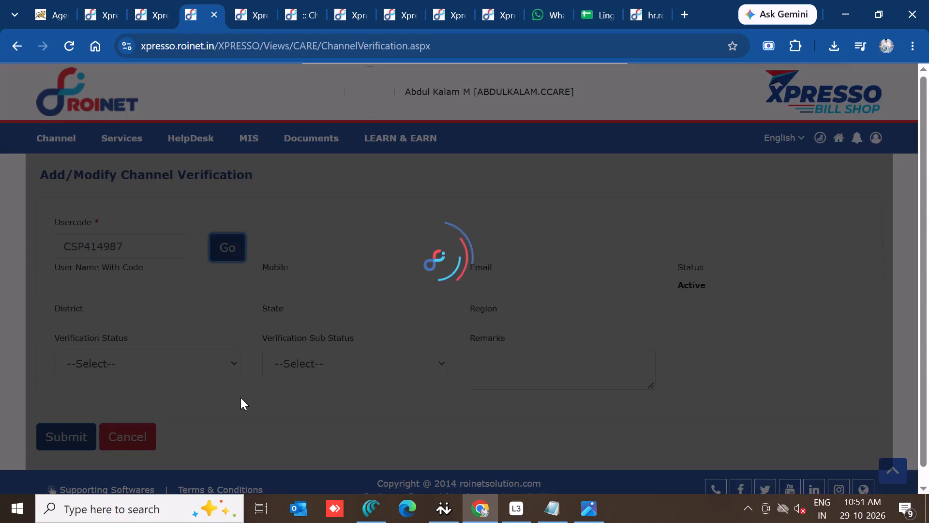
click(189, 387)
click(123, 439)
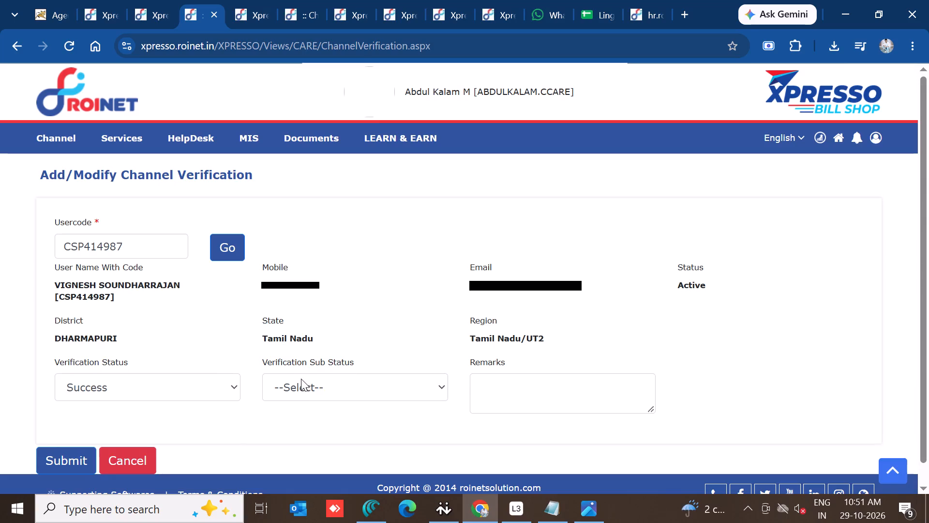
click(307, 375)
click(297, 425)
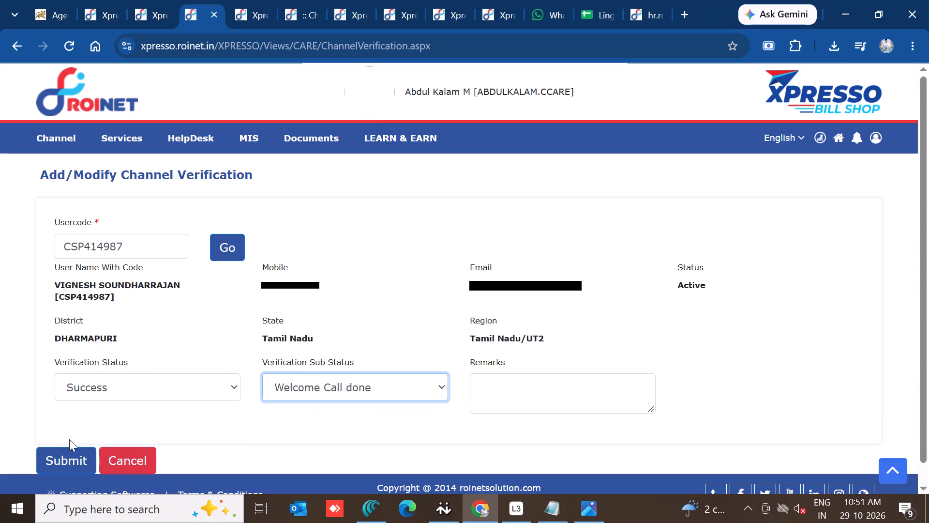
click(63, 454)
click(587, 10)
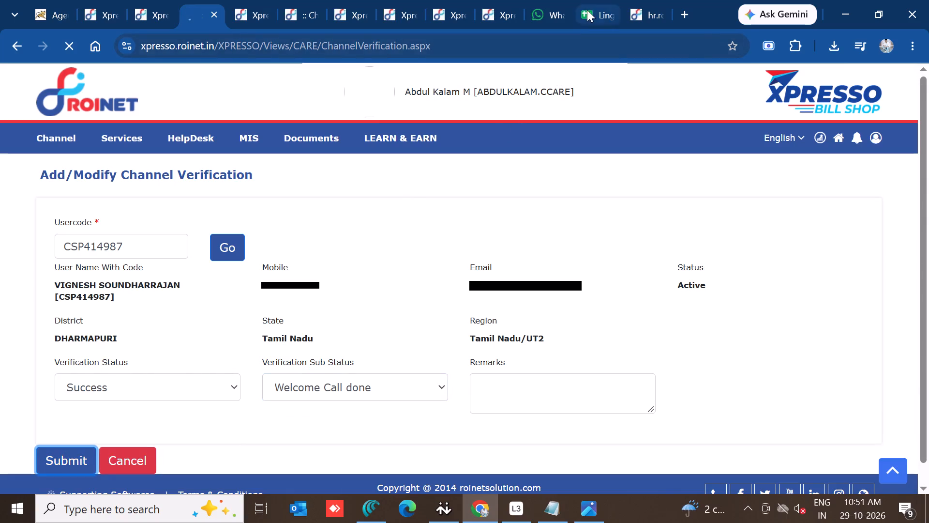
key(Down)
key(ctrl+c)
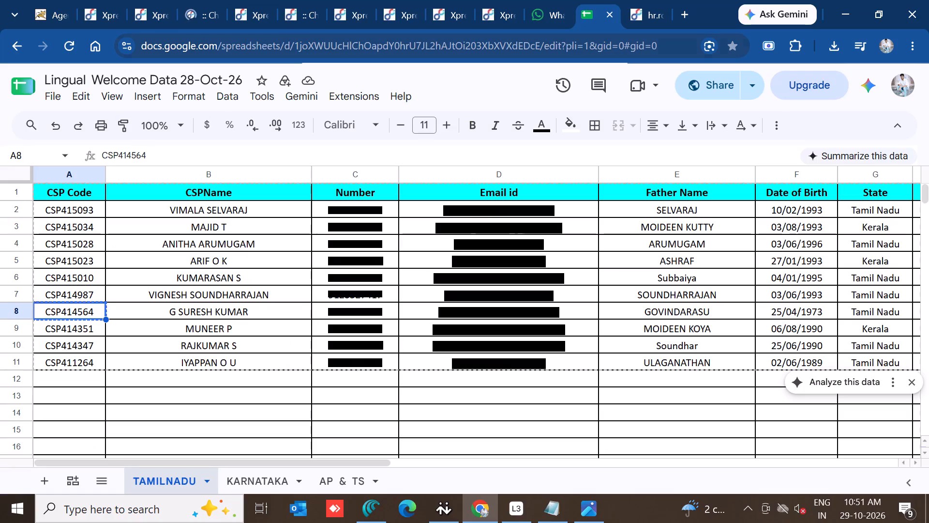
click(195, 0)
click(587, 145)
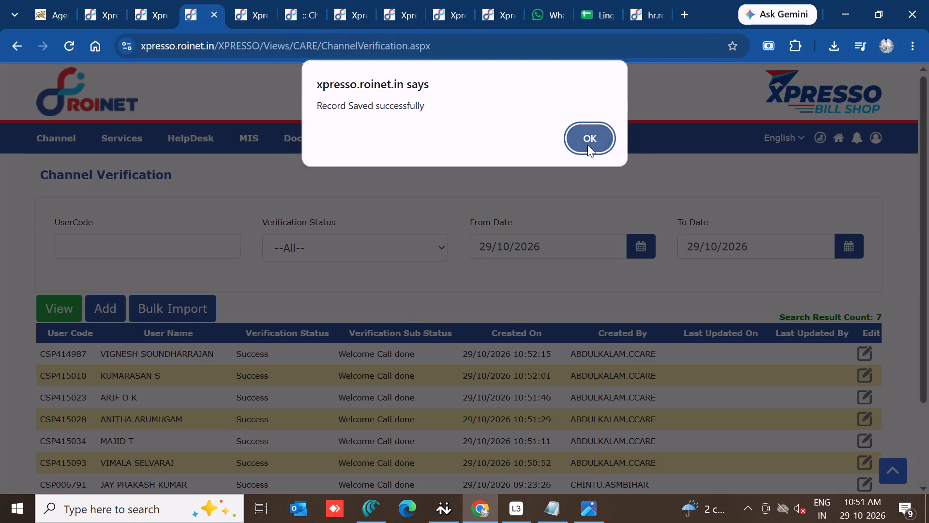
click(97, 305)
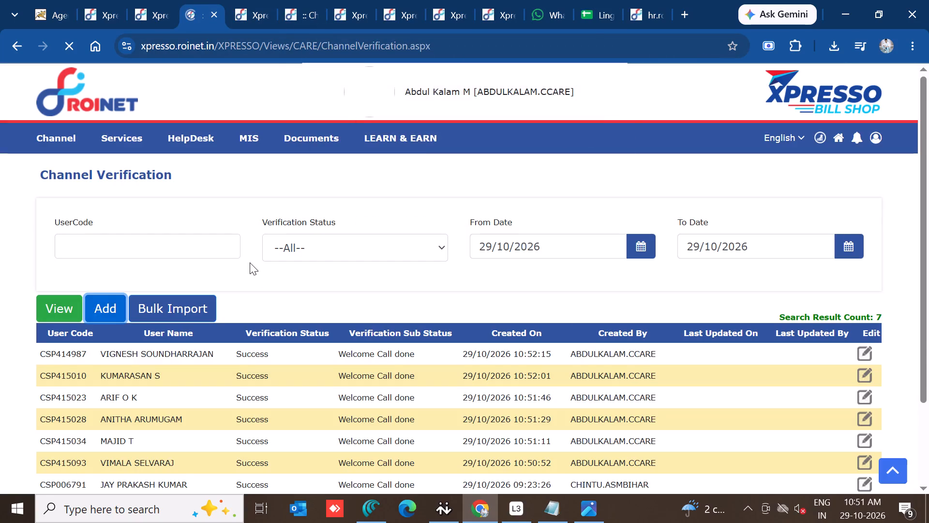
double_click(170, 250)
key(ctrl+v)
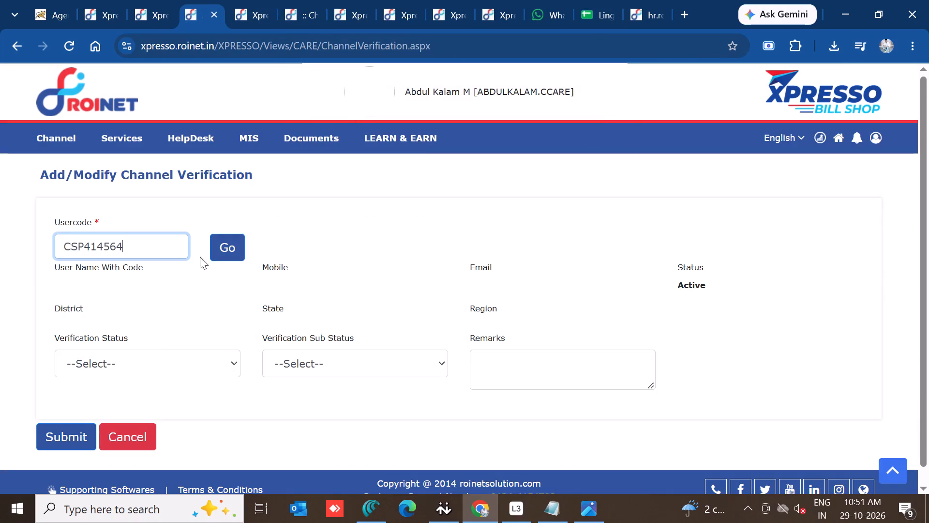
click(225, 248)
click(206, 373)
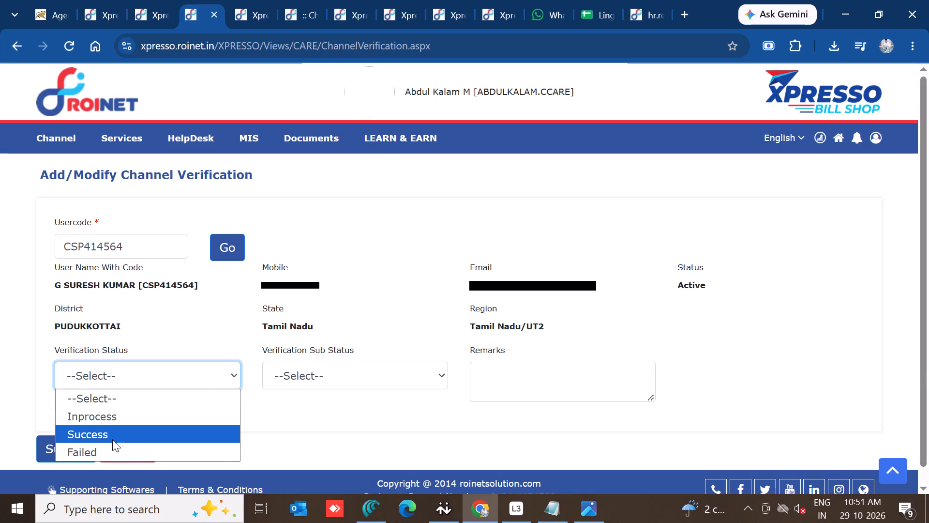
click(110, 440)
click(298, 376)
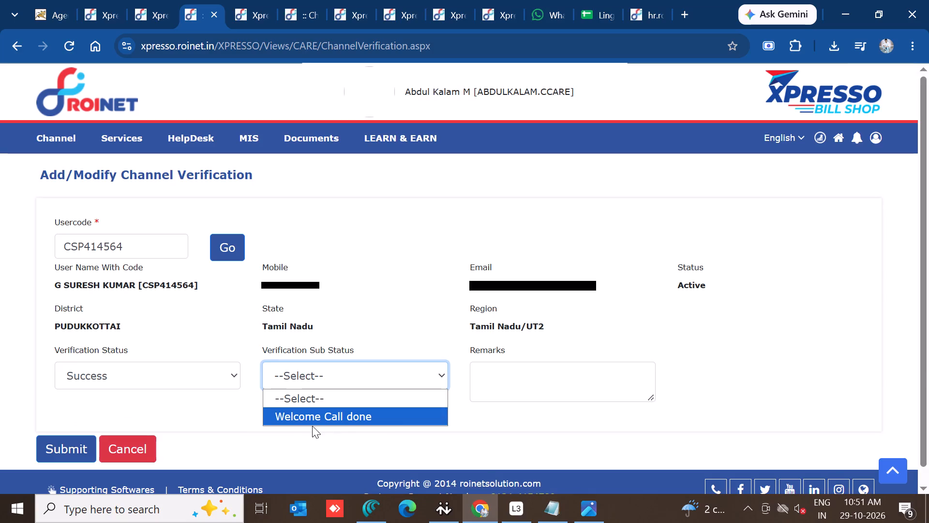
click(300, 416)
click(73, 447)
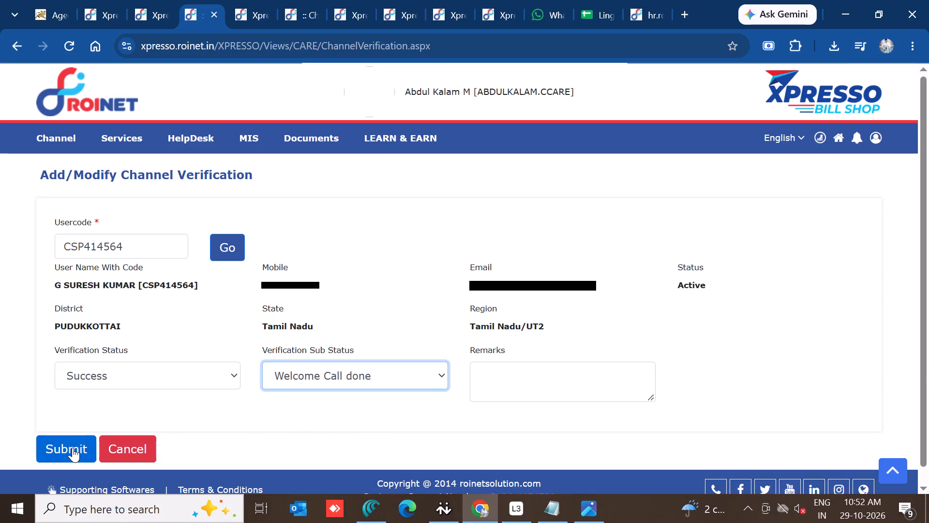
click(593, 15)
key(Down)
key(ctrl+c)
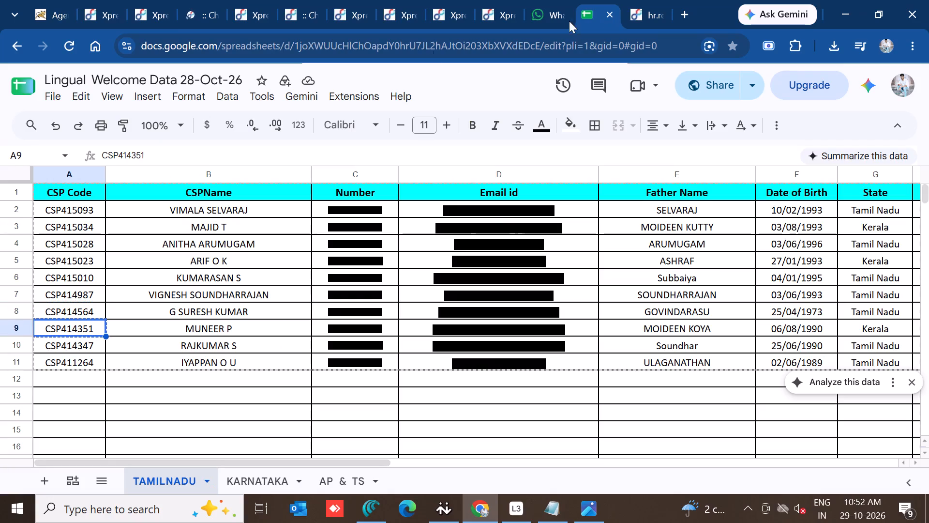
click(195, 0)
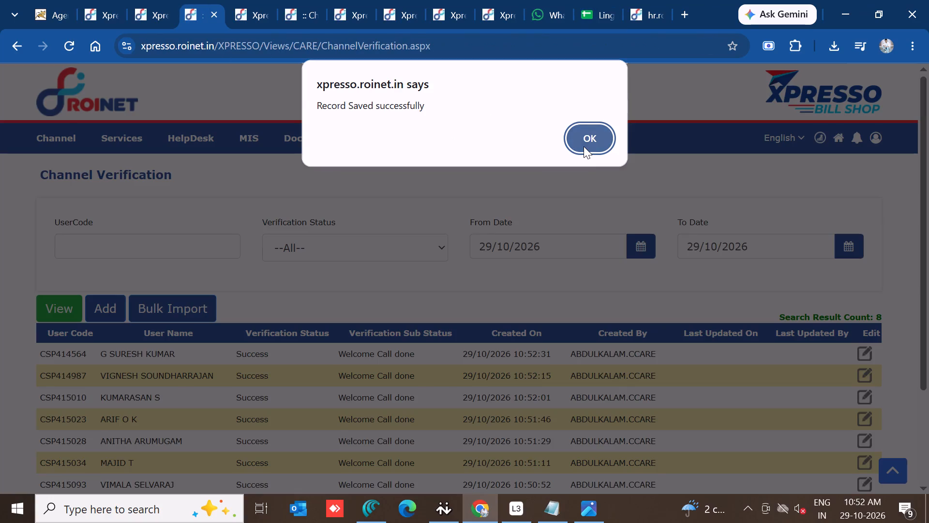
click(584, 146)
click(113, 314)
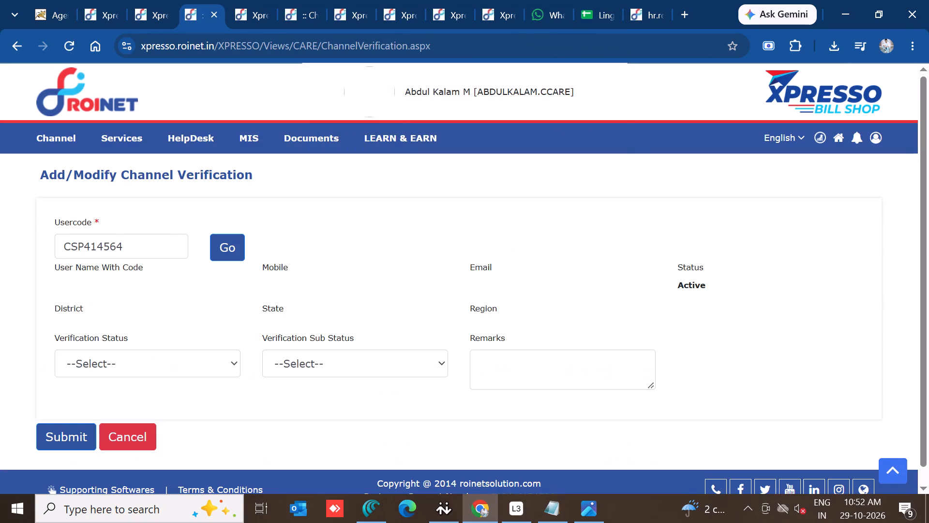
double_click(161, 246)
key(ctrl+v)
click(224, 240)
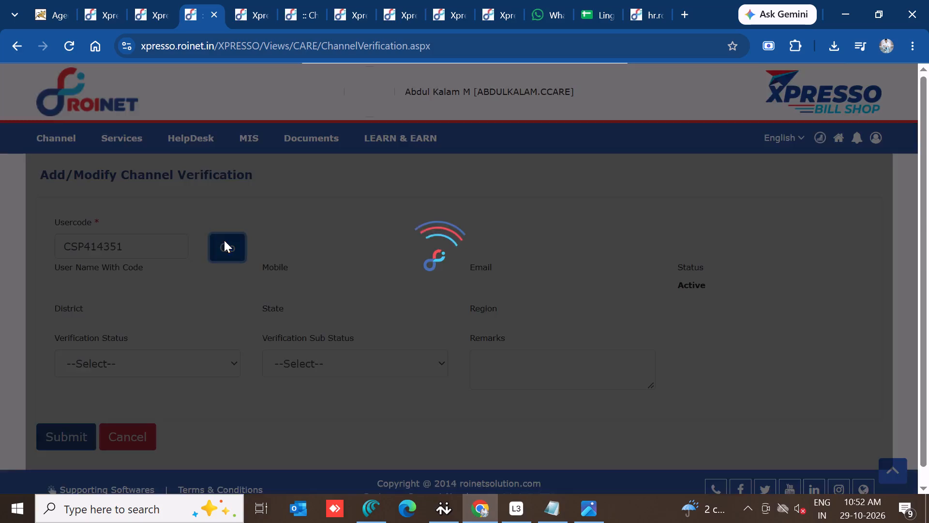
click(208, 371)
click(113, 429)
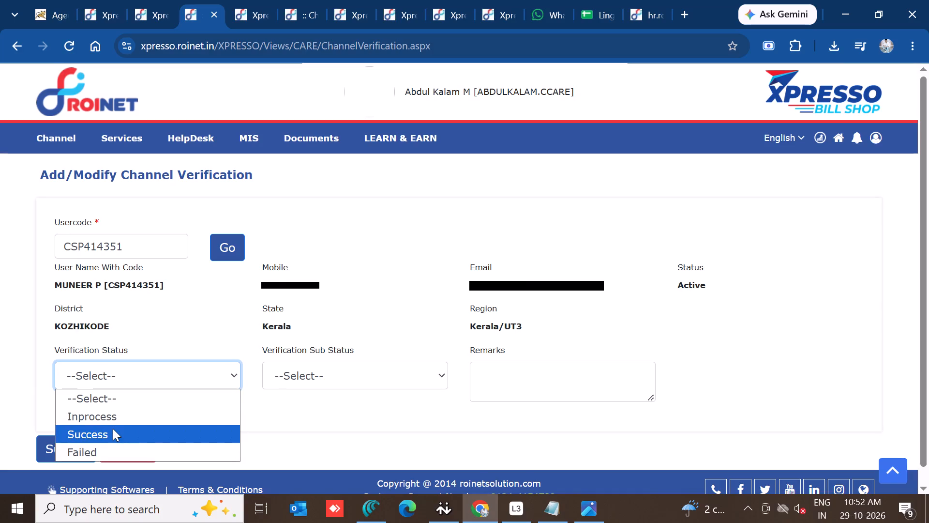
click(311, 365)
click(332, 415)
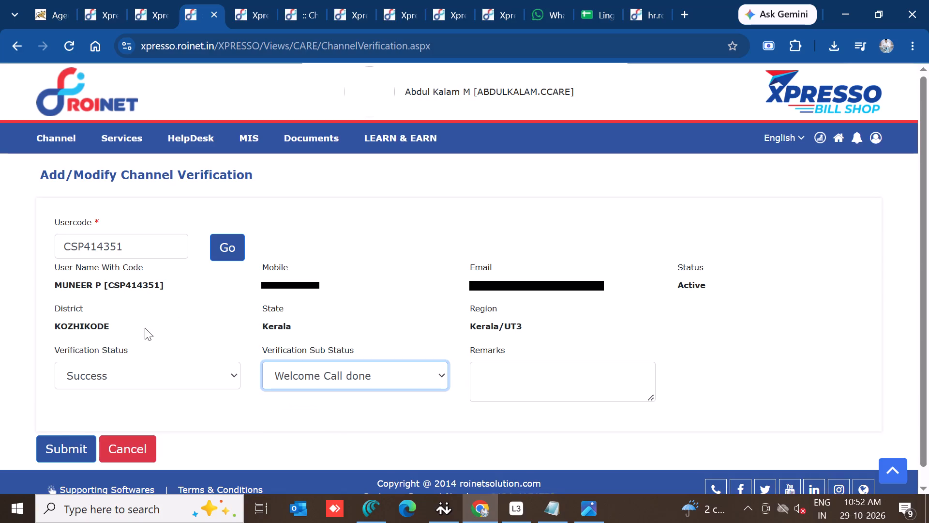
click(70, 438)
click(599, 5)
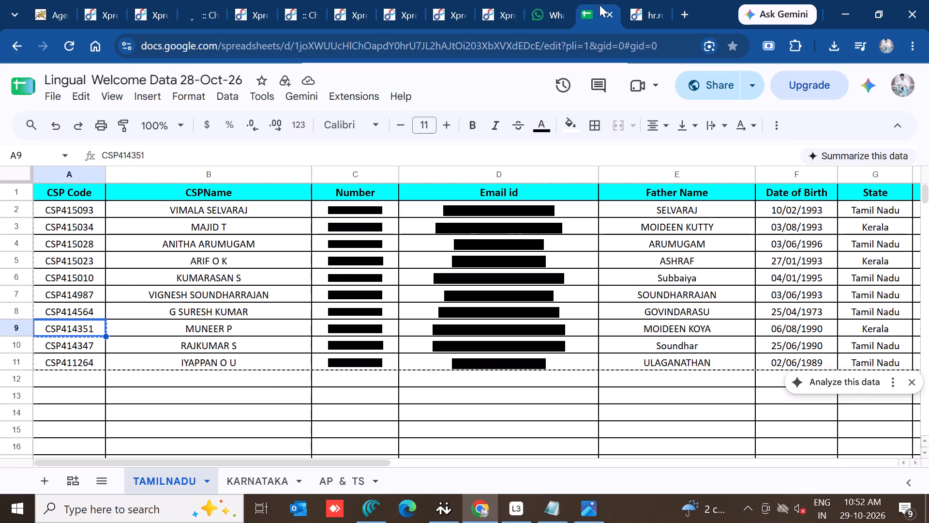
key(Down)
key(ctrl+c)
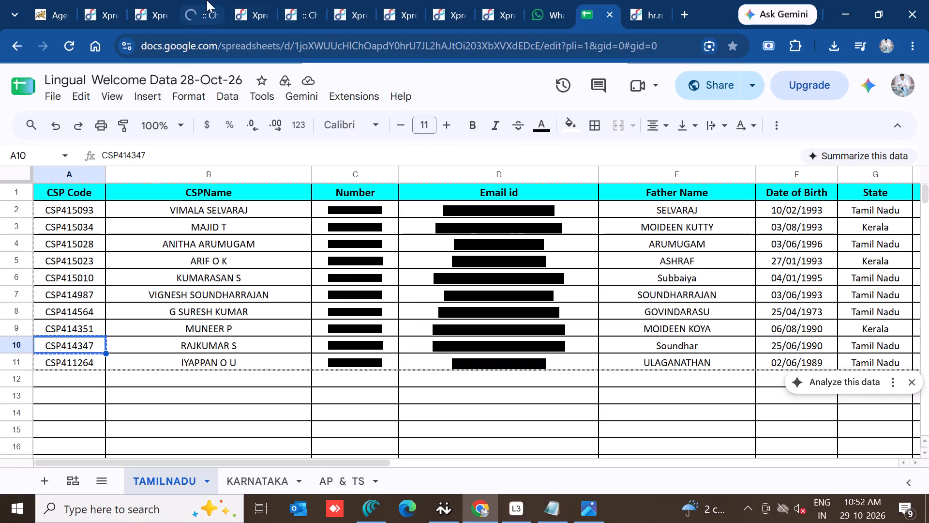
click(207, 0)
click(597, 138)
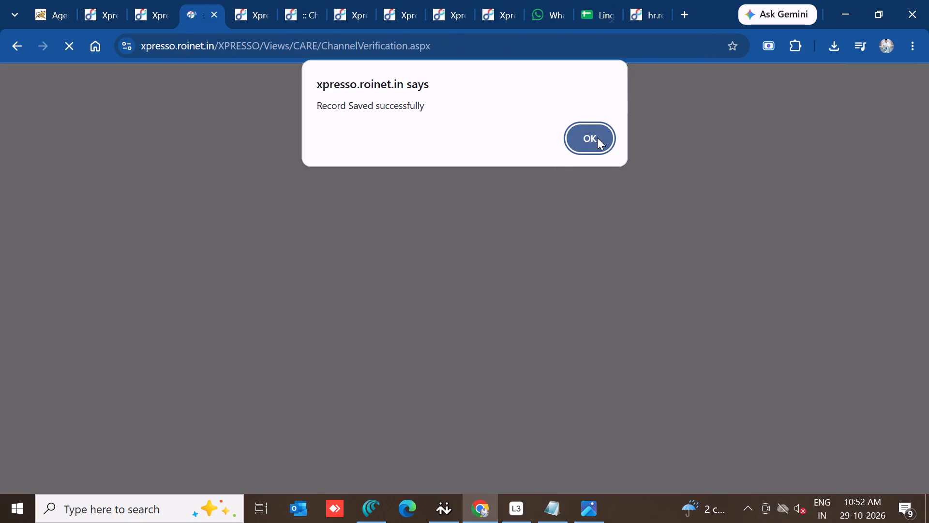
click(99, 304)
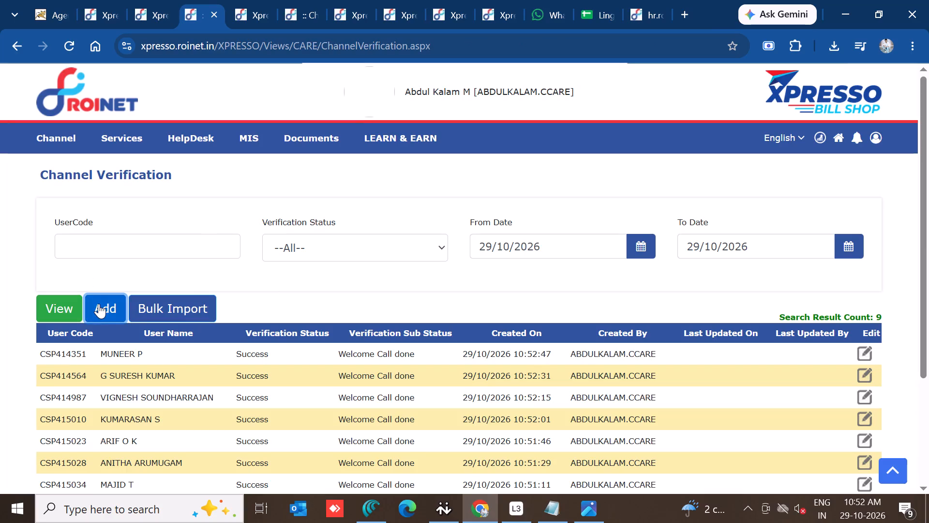
double_click(155, 253)
key(ctrl+v)
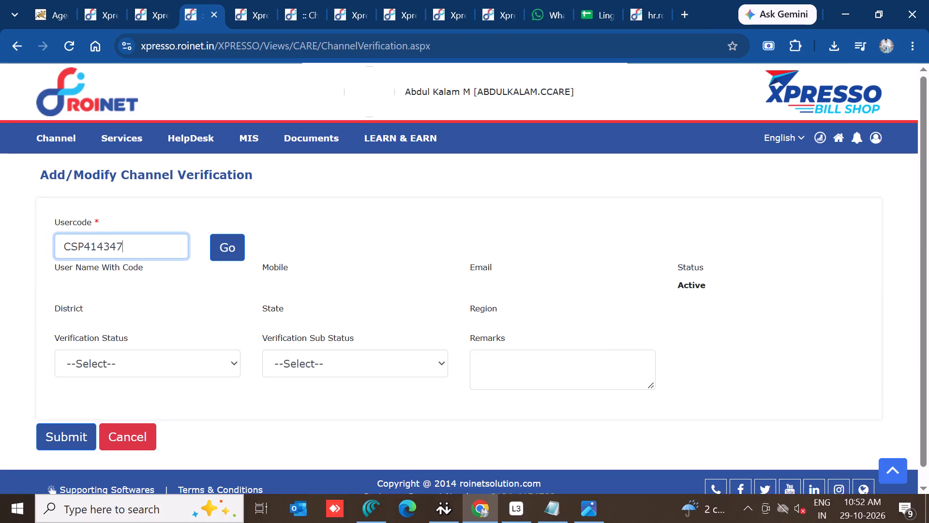
click(231, 238)
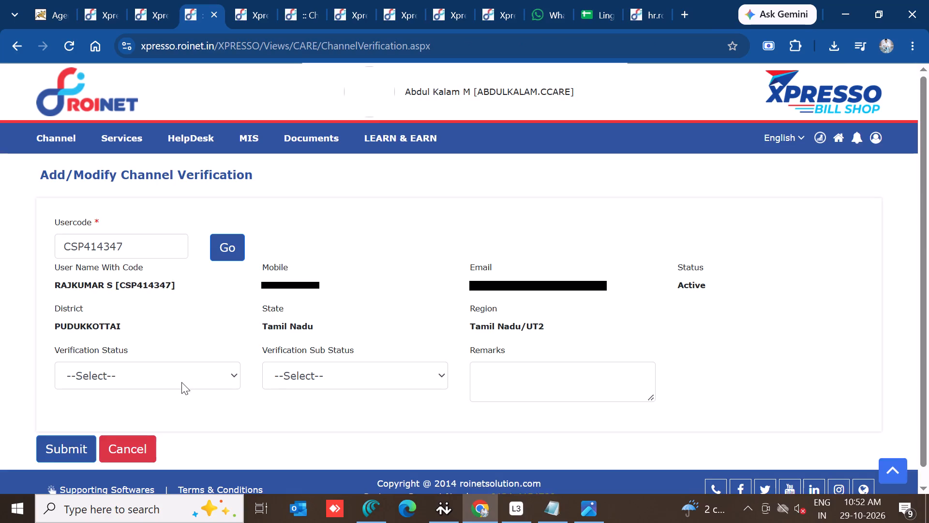
click(181, 382)
click(104, 434)
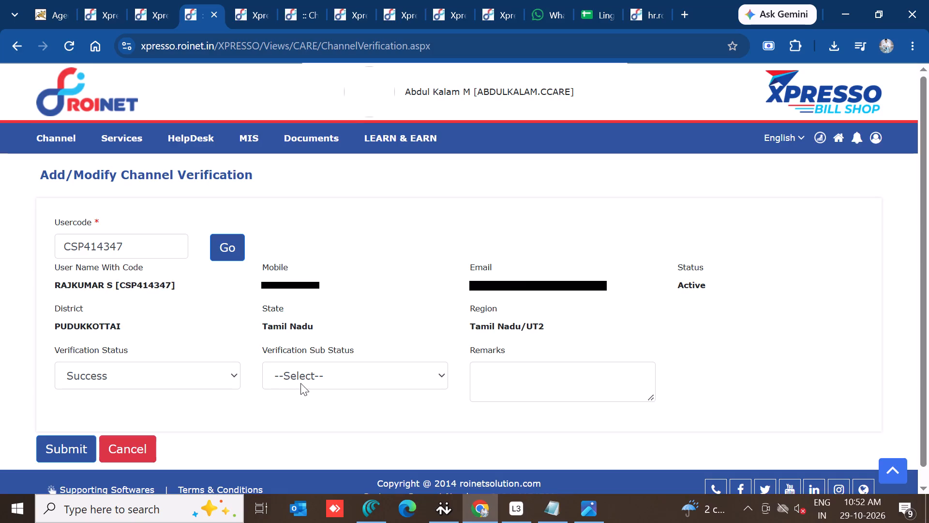
click(300, 383)
click(313, 419)
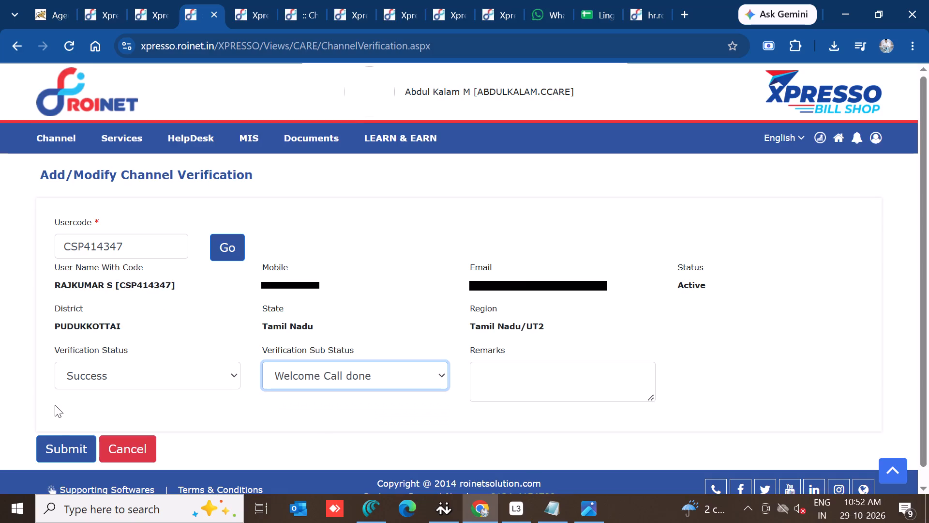
click(63, 441)
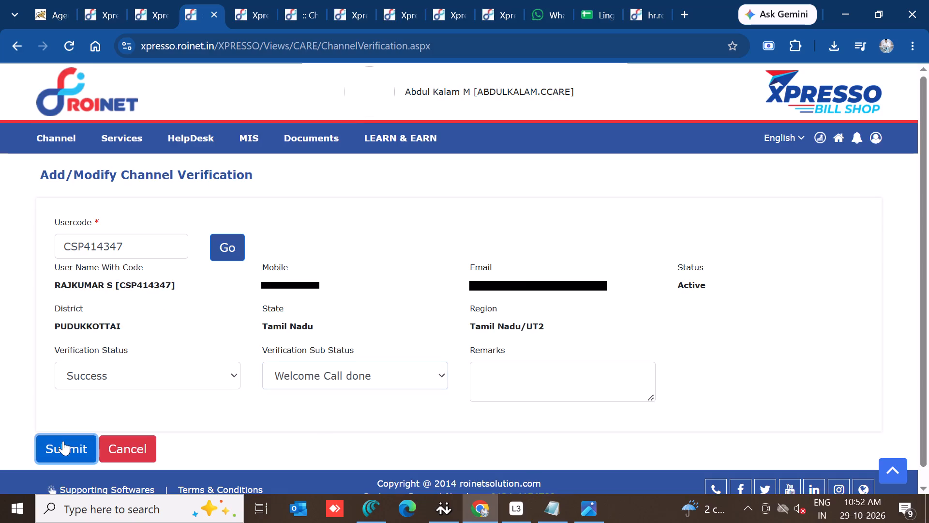
click(594, 13)
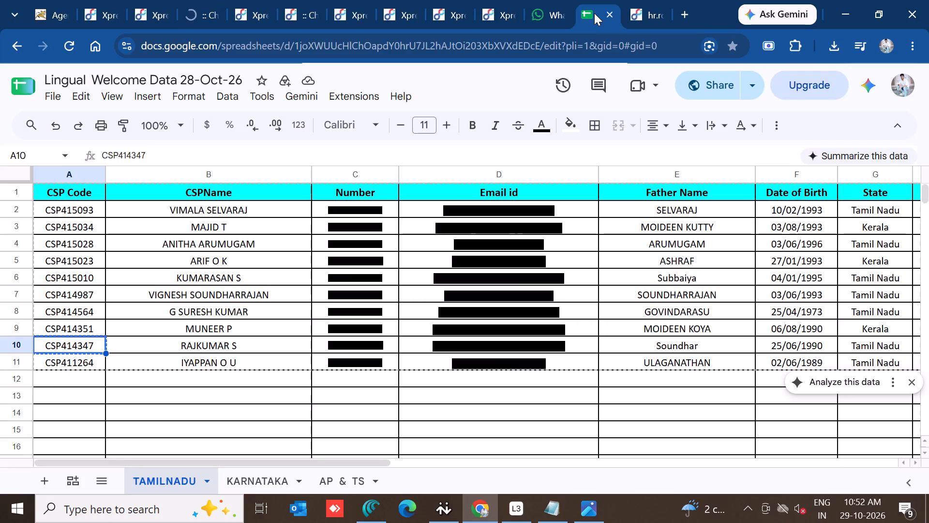
key(Down)
key(ctrl+c)
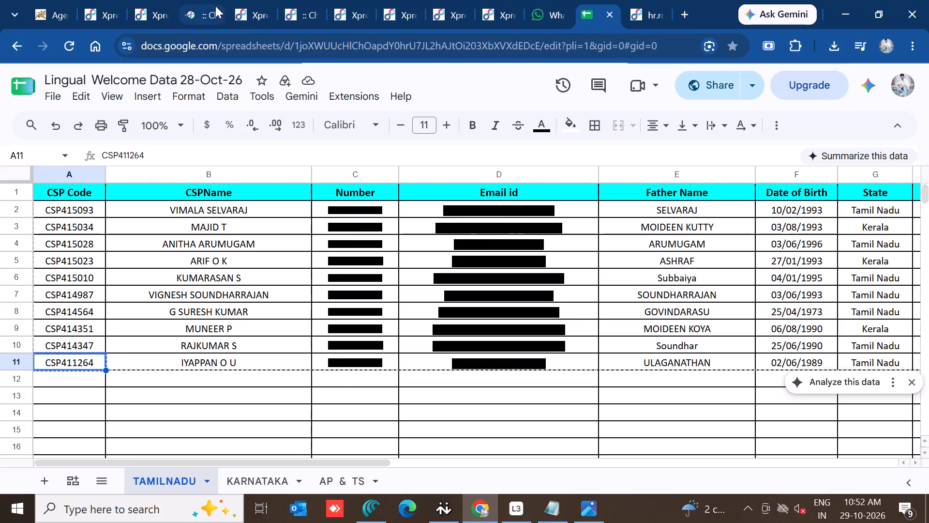
click(215, 6)
click(578, 138)
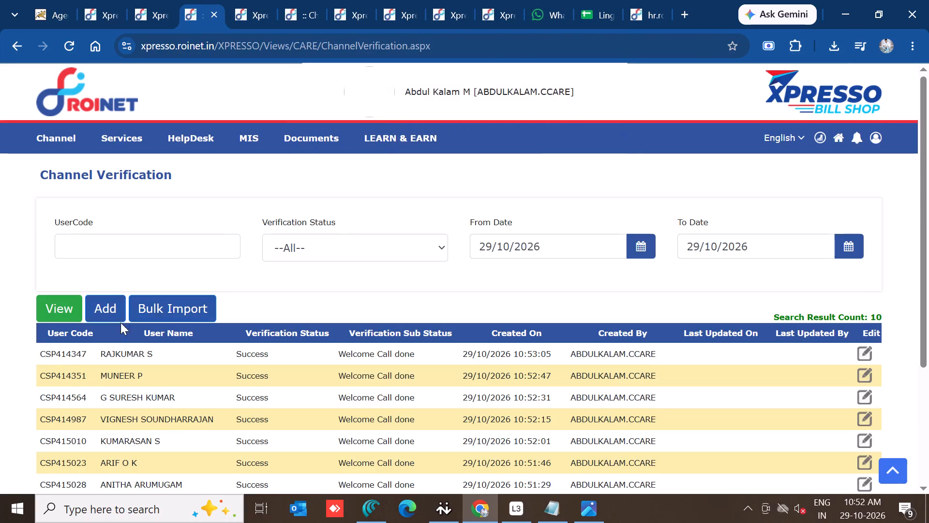
click(106, 291)
click(106, 300)
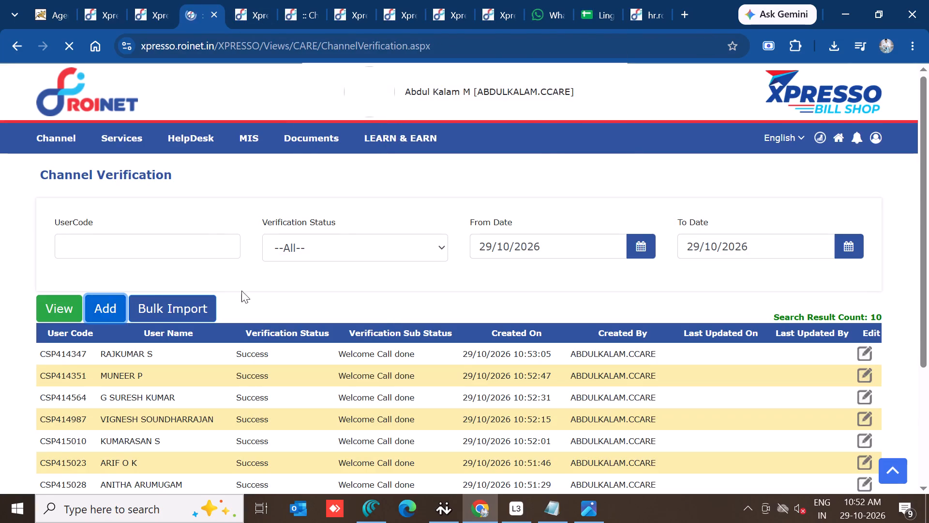
double_click(163, 253)
key(ctrl+v)
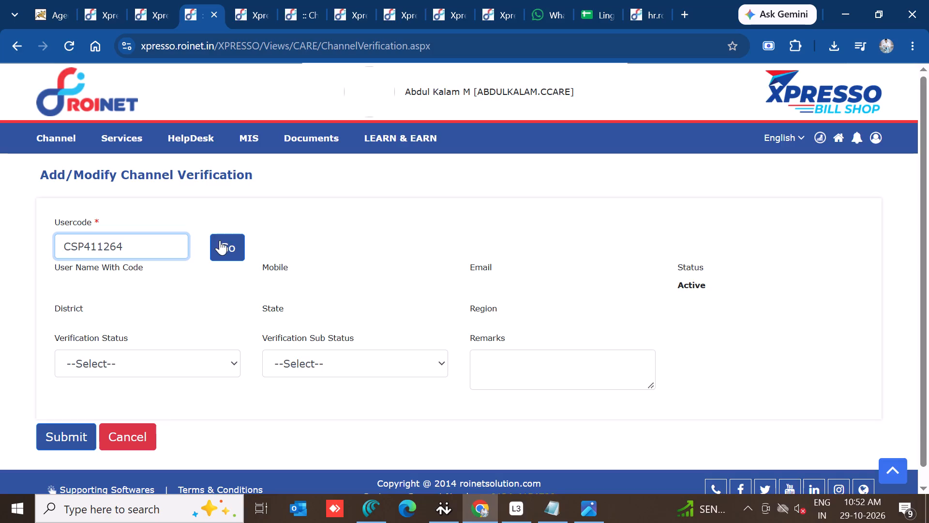
click(222, 240)
click(214, 372)
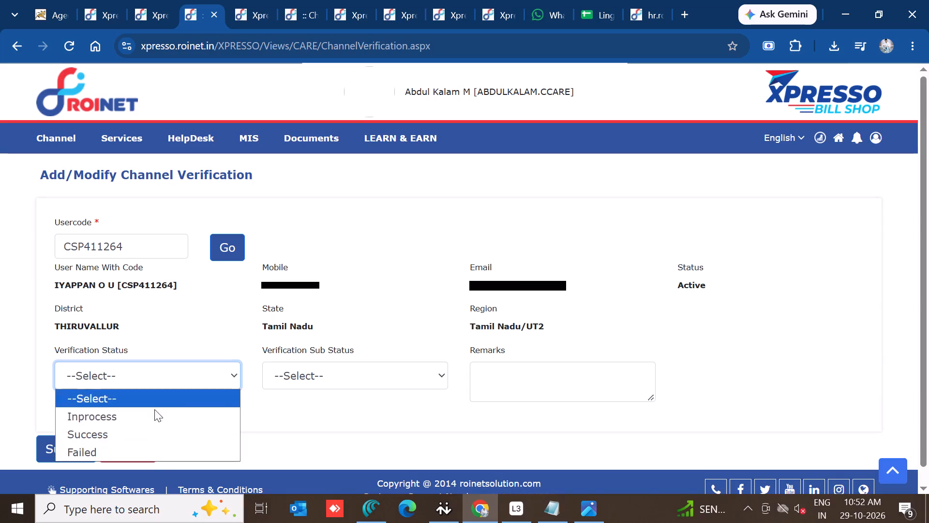
click(124, 429)
click(295, 379)
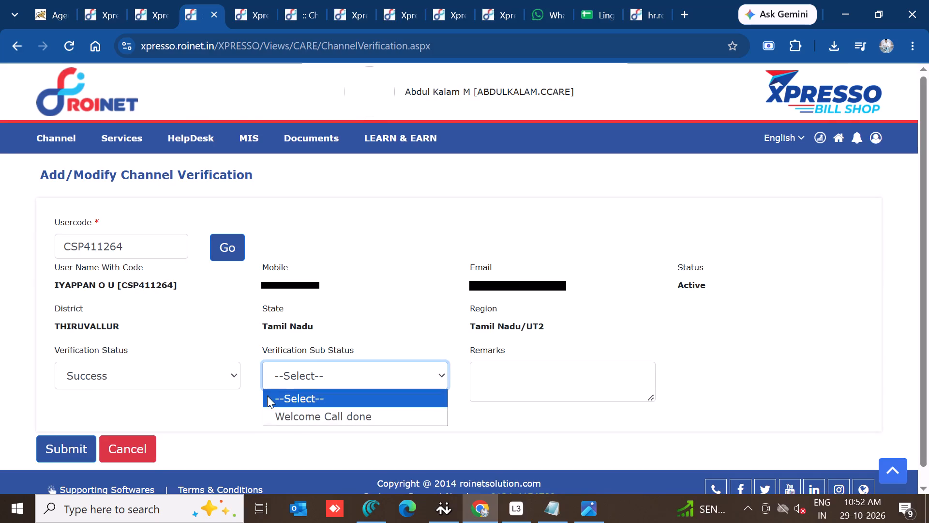
click(291, 415)
click(81, 453)
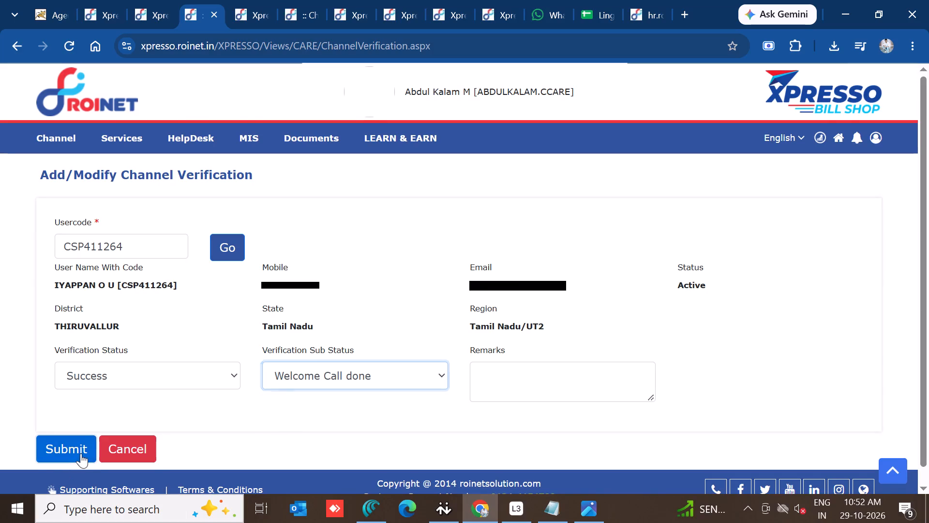
click(598, 2)
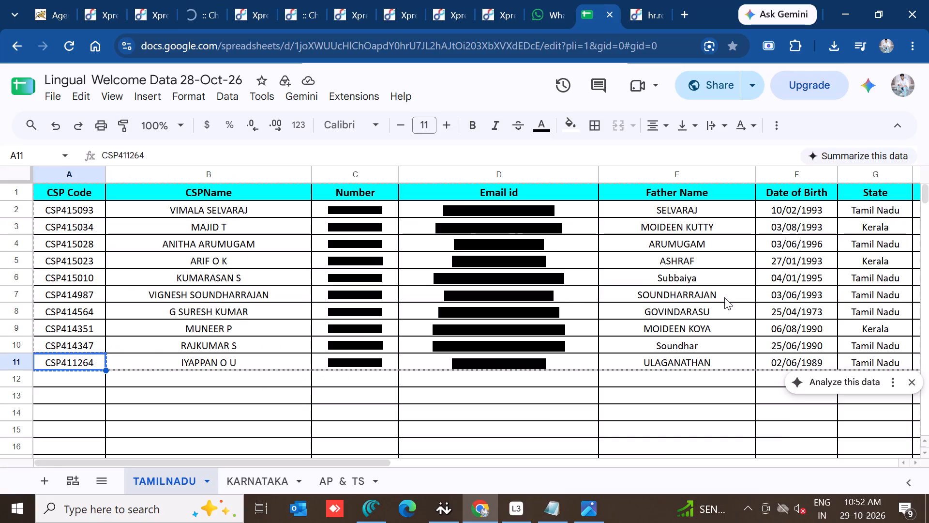
scroll(724, 297, left, 3)
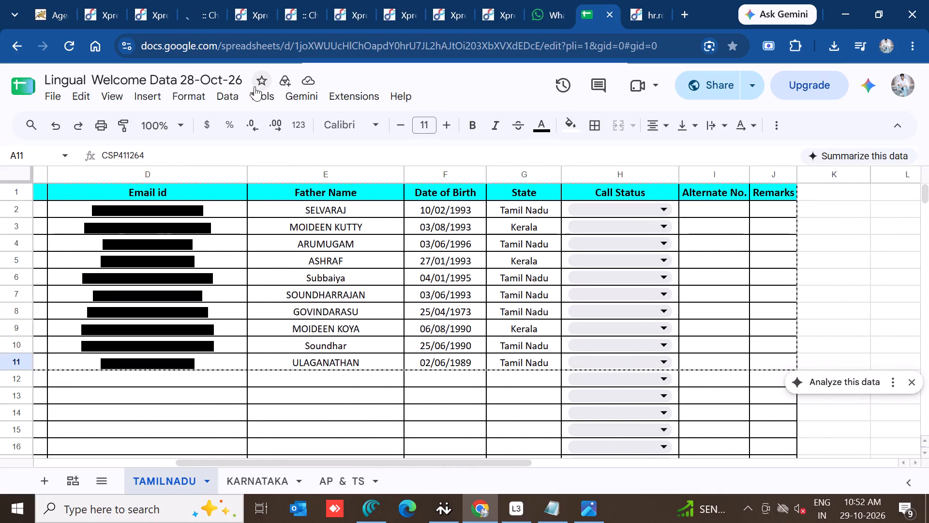
click(200, 0)
click(594, 138)
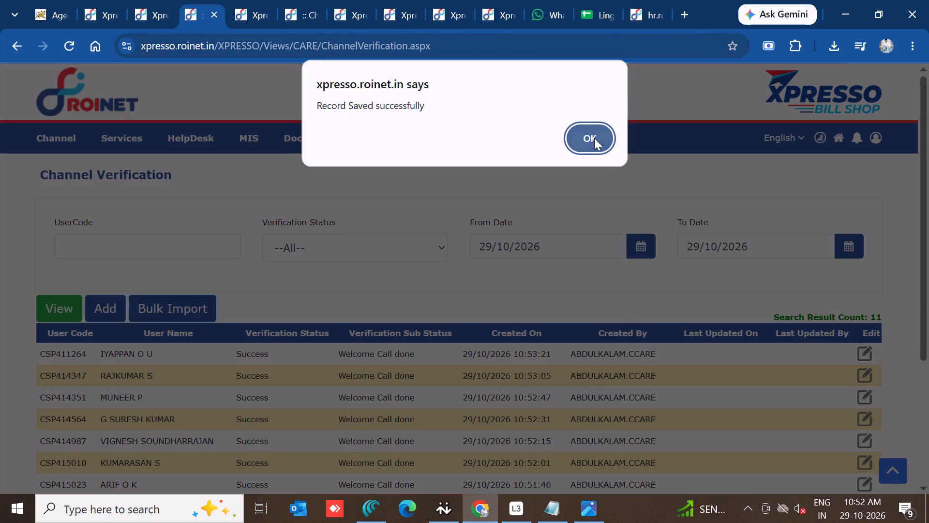
click(594, 8)
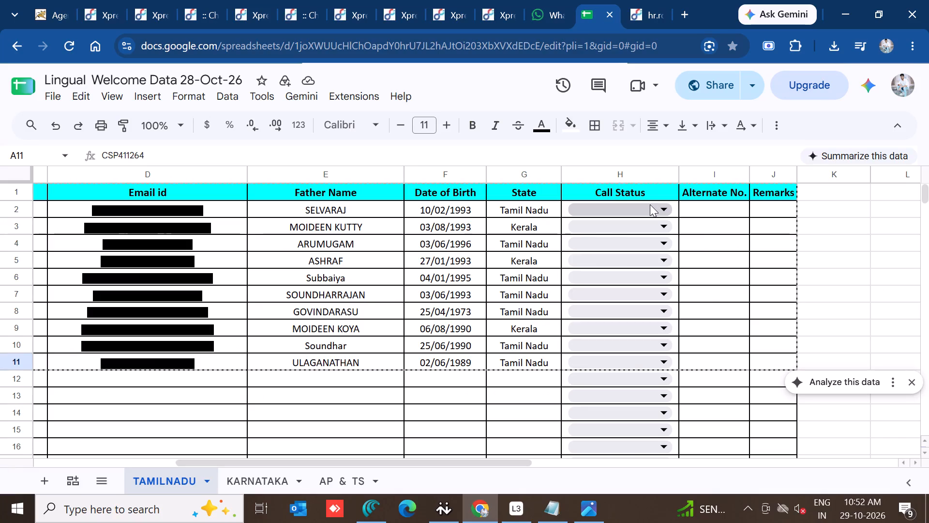
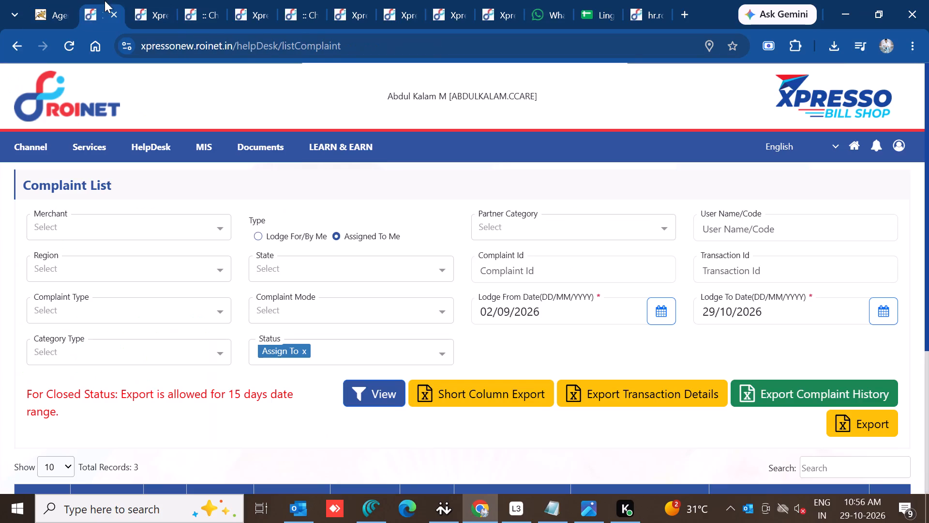
Review the complaints with Assign To status in the Complaint List.
scroll(401, 347, down, 3)
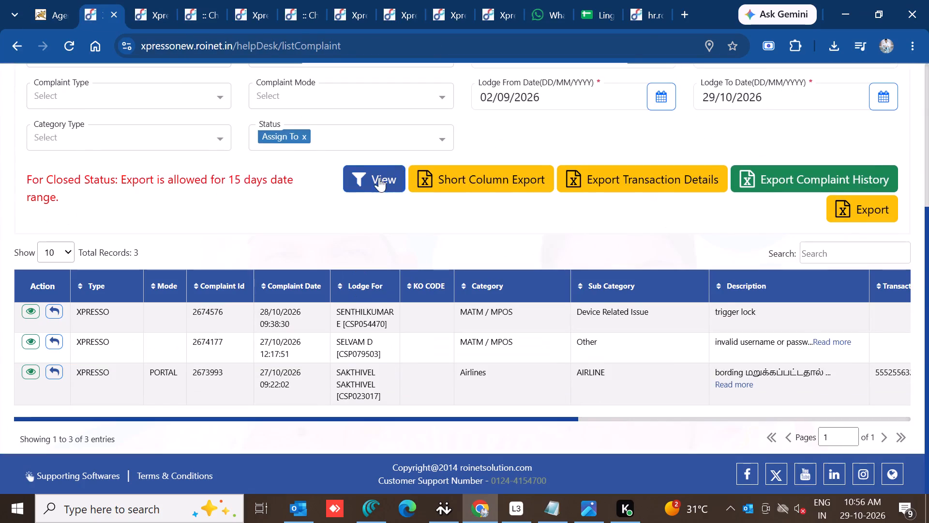
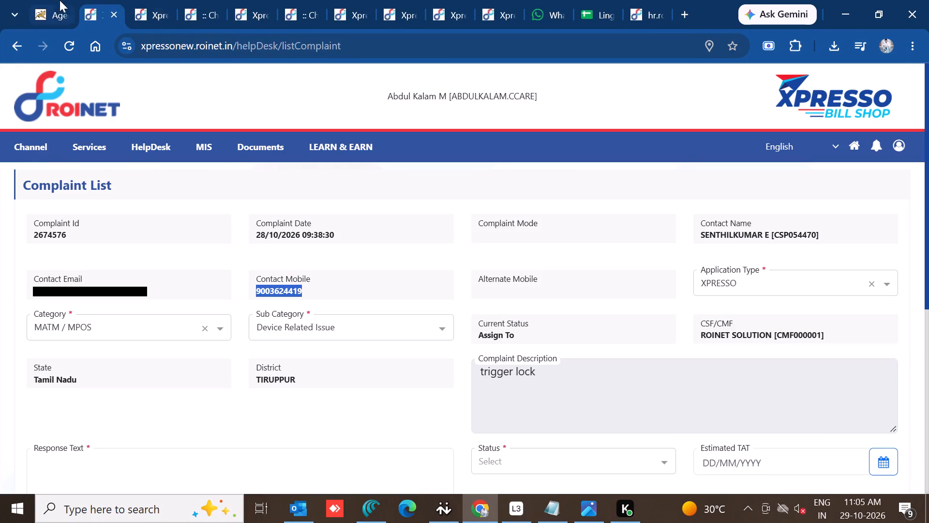
click(57, 0)
click(25, 354)
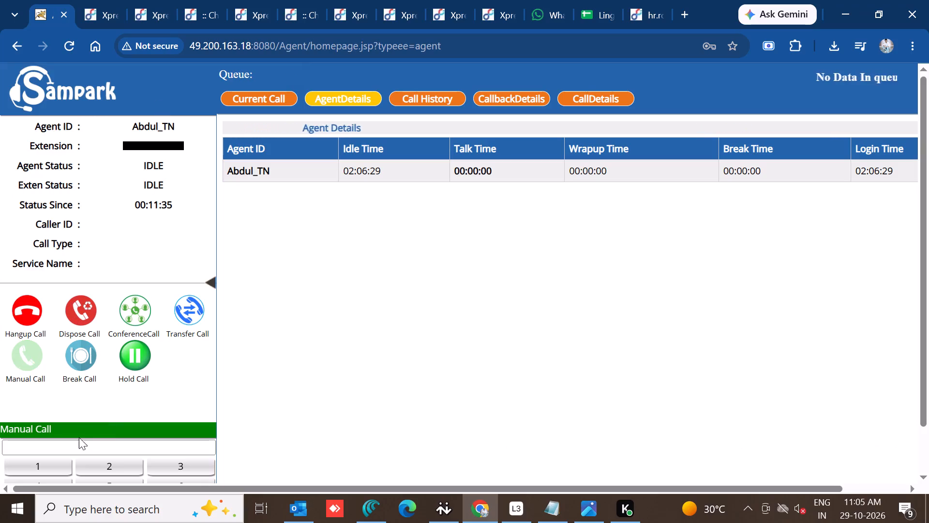
click(54, 446)
key(ctrl+v)
key(Return)
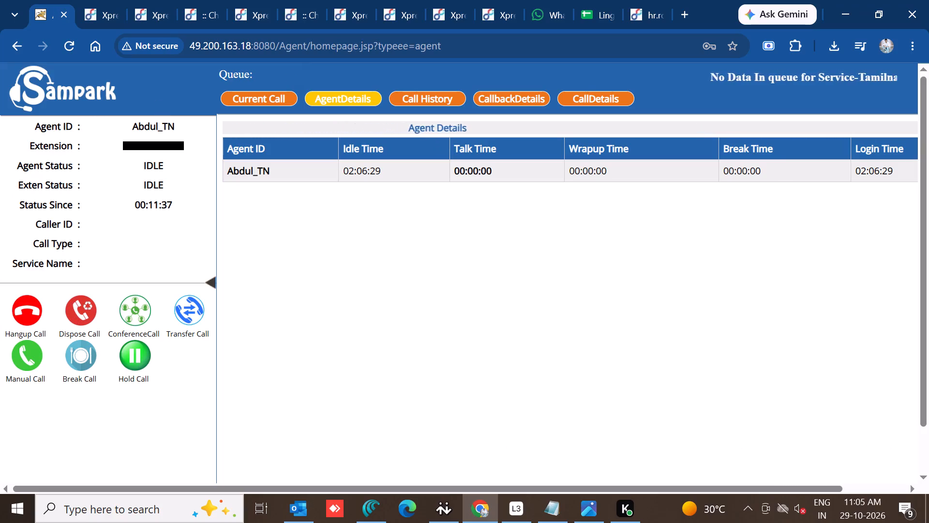
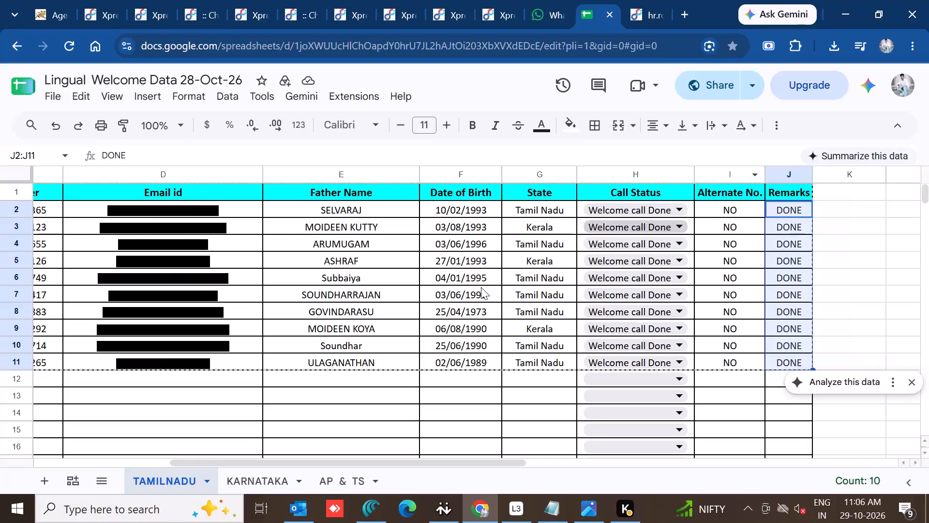
Go to the New Complaint form in the Xpresso portal and set the user lookup to Mobile No.
scroll(481, 287, up, 2)
click(497, 0)
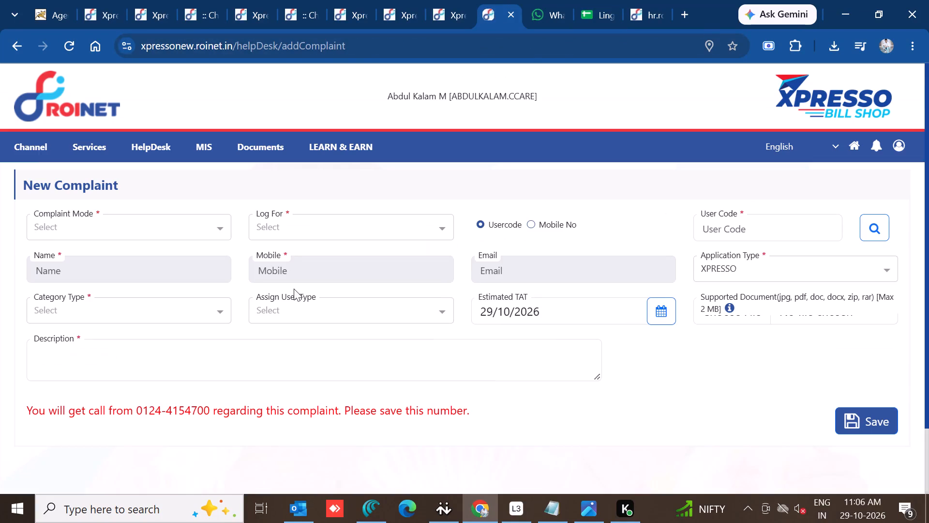
click(530, 226)
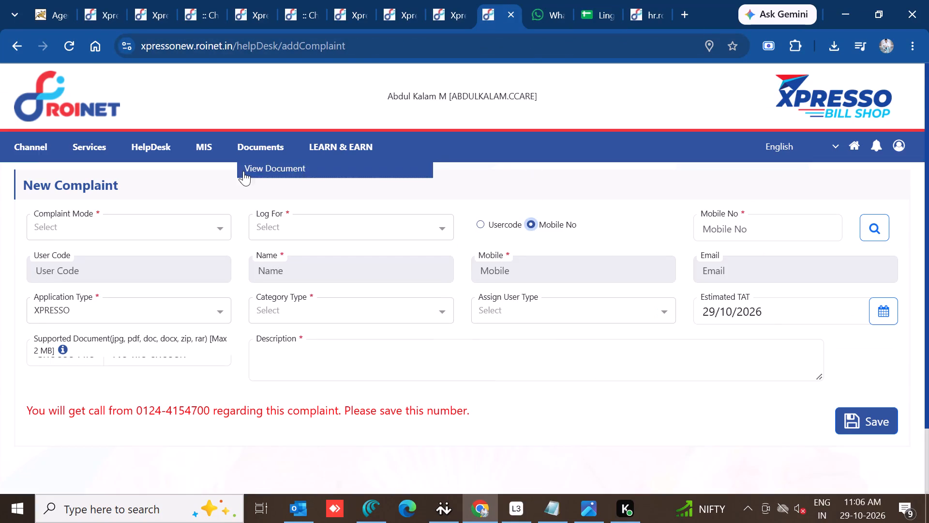
click(90, 15)
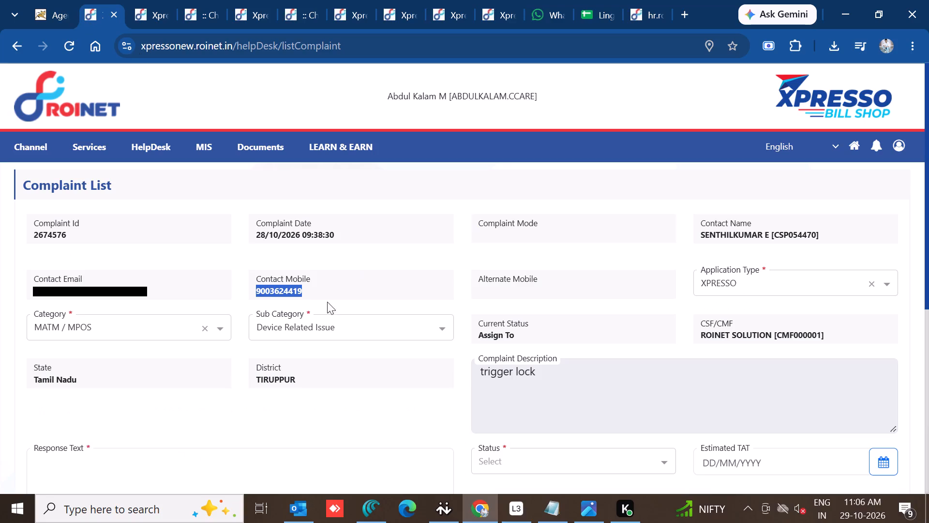
click(329, 296)
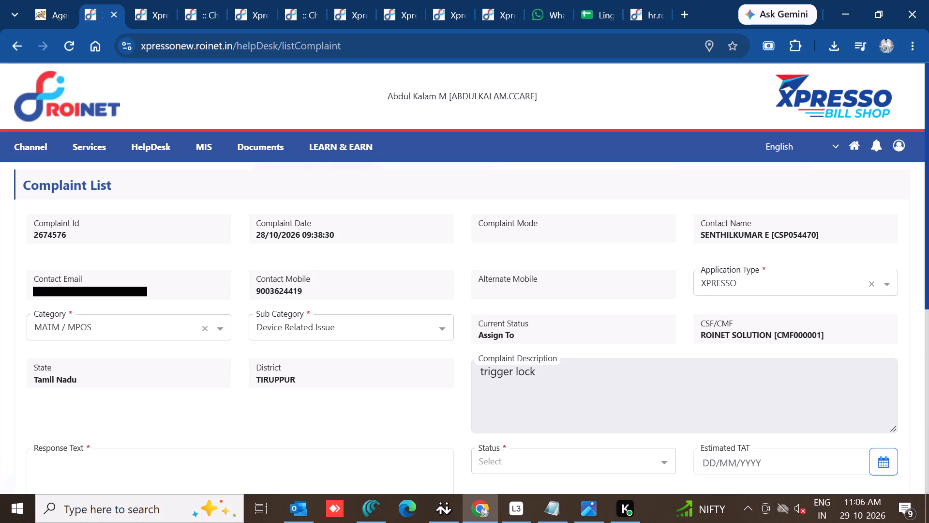
double_click(268, 289)
key(ctrl+c)
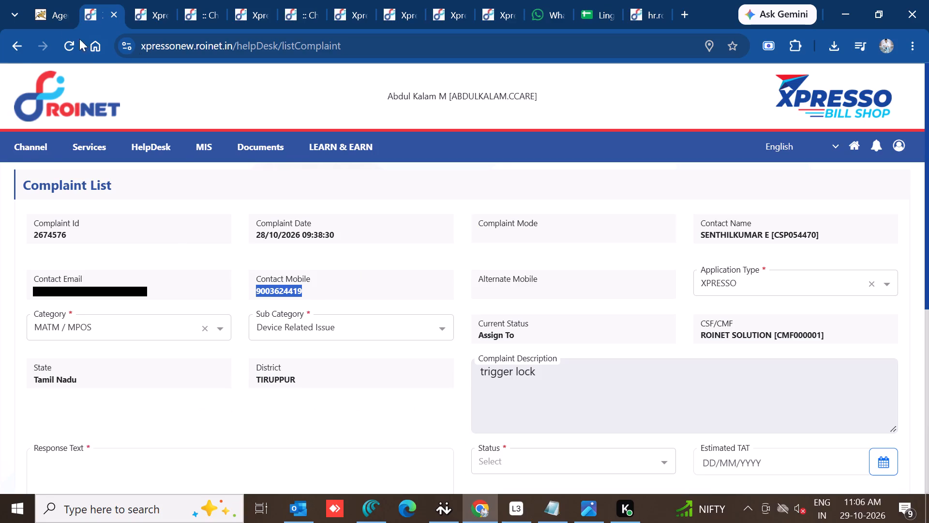
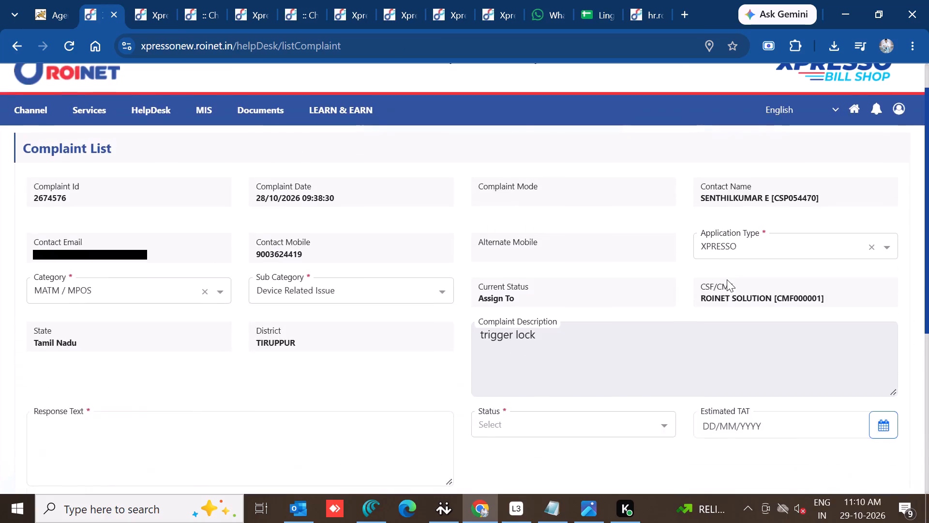
scroll(727, 279, down, 2)
click(866, 378)
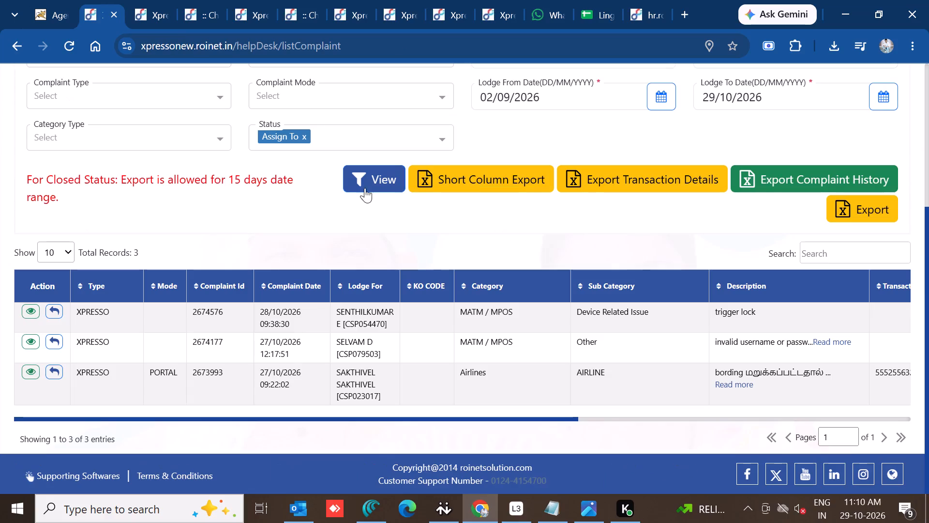
Refresh the helpdesk complaint list for status Assign To, lodged from 02/09/2026 to 29/10/2026.
click(371, 182)
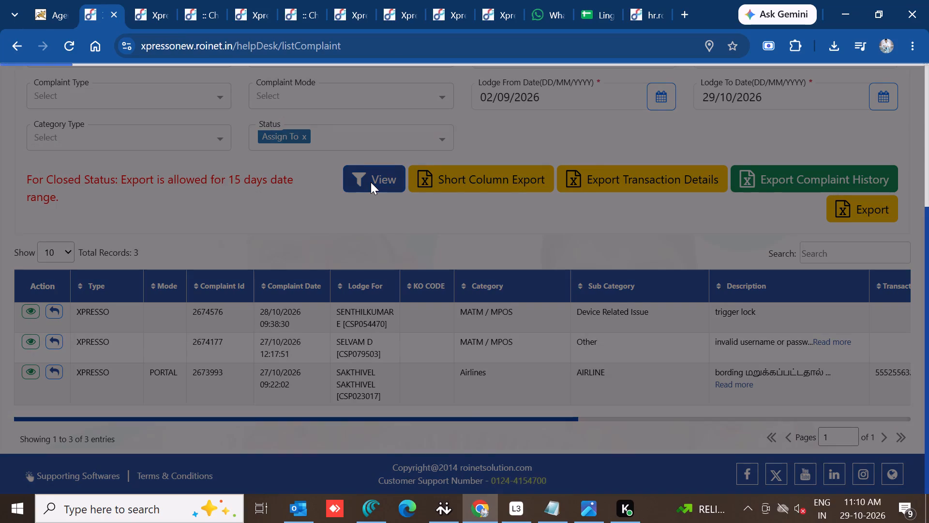
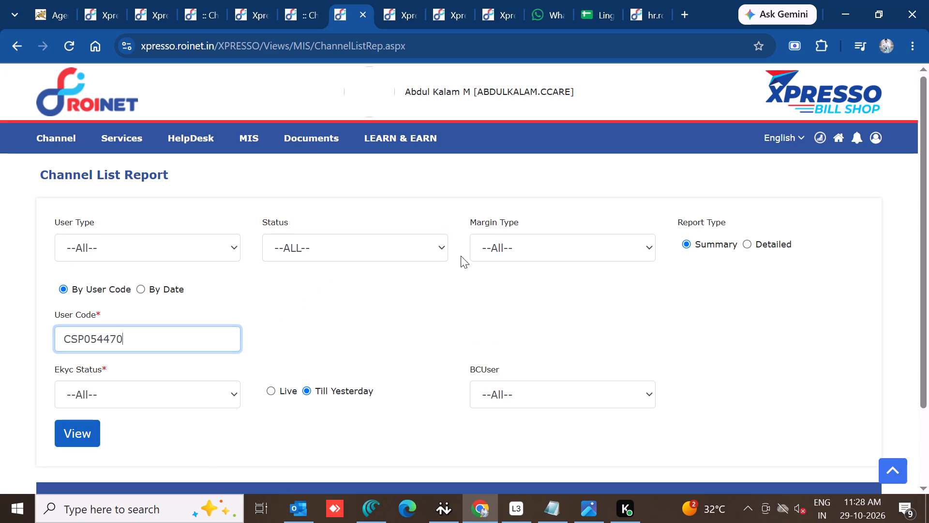
click(459, 175)
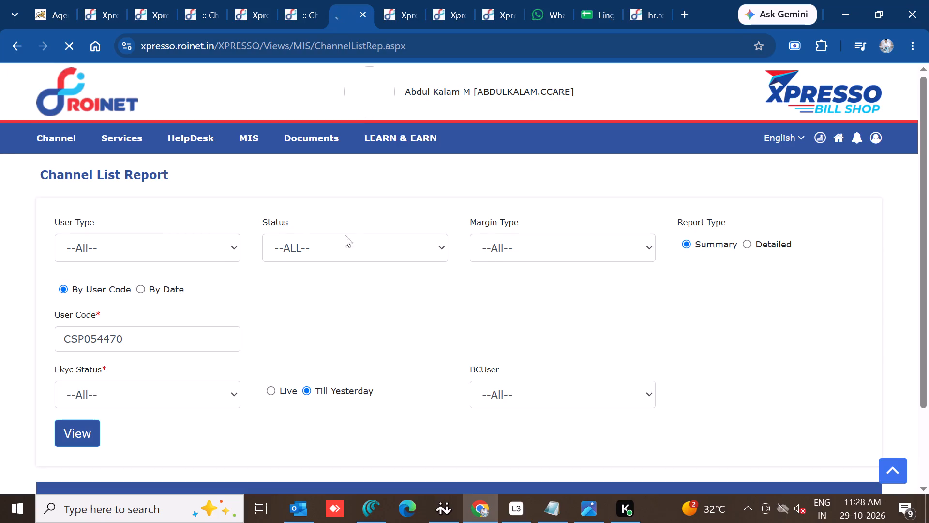
click(305, 0)
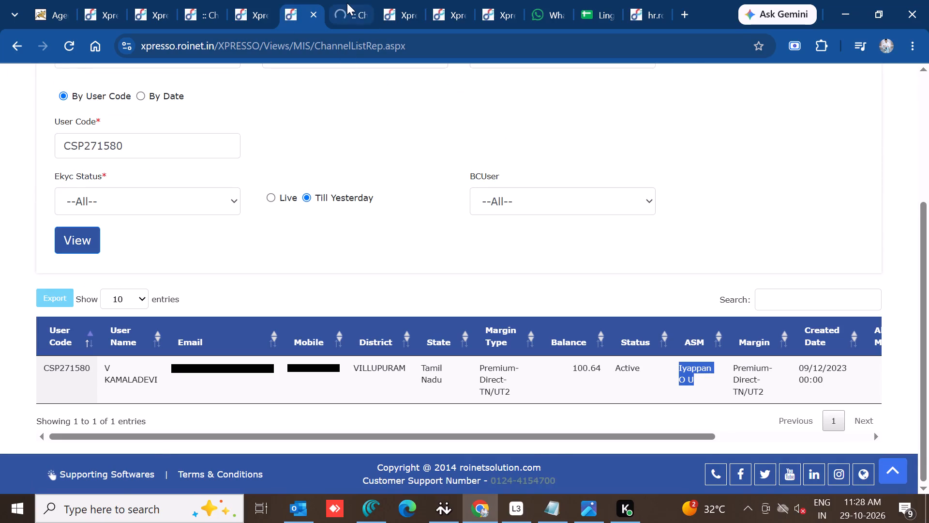